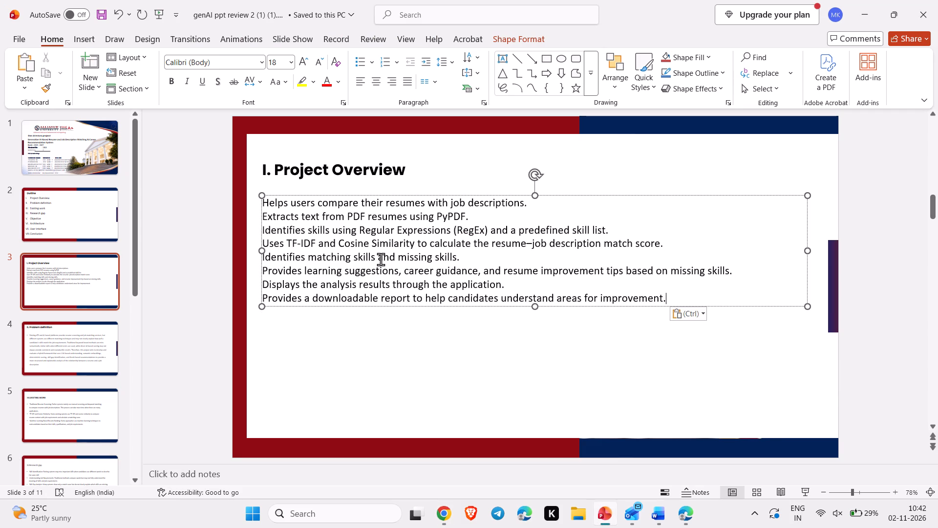
Enlarge the points' text box down to the bottom of the white area, slightly upward, and out to the white area's left edge.
left_click(537, 305)
left_click_drag(531, 306, 527, 440)
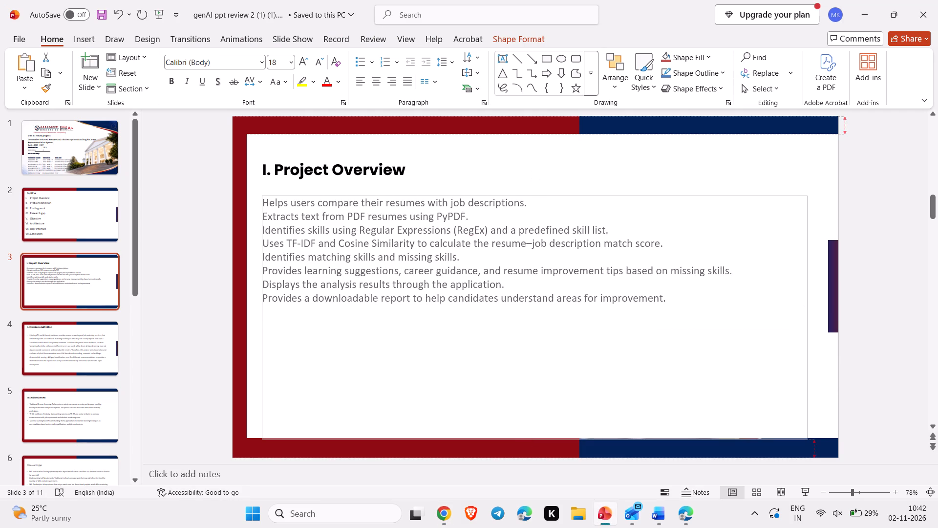
left_click(535, 200)
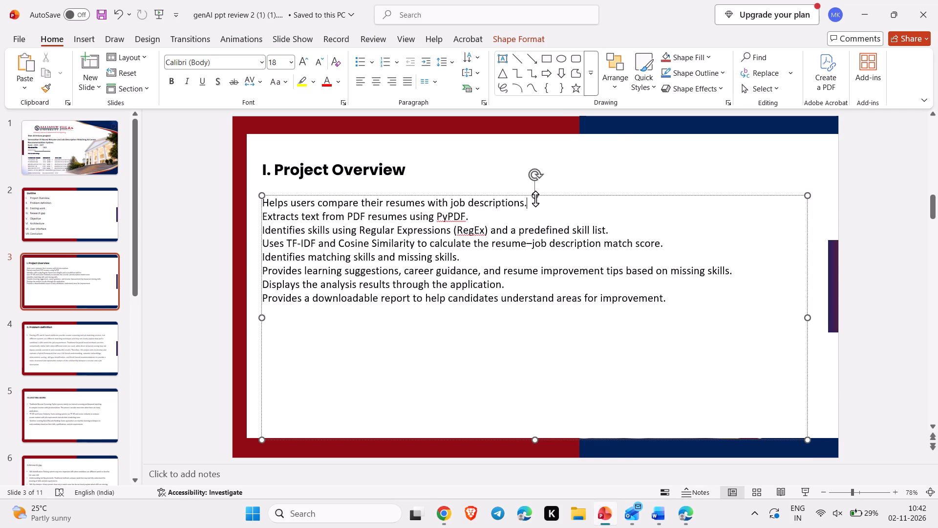
left_click_drag(535, 198, 533, 188)
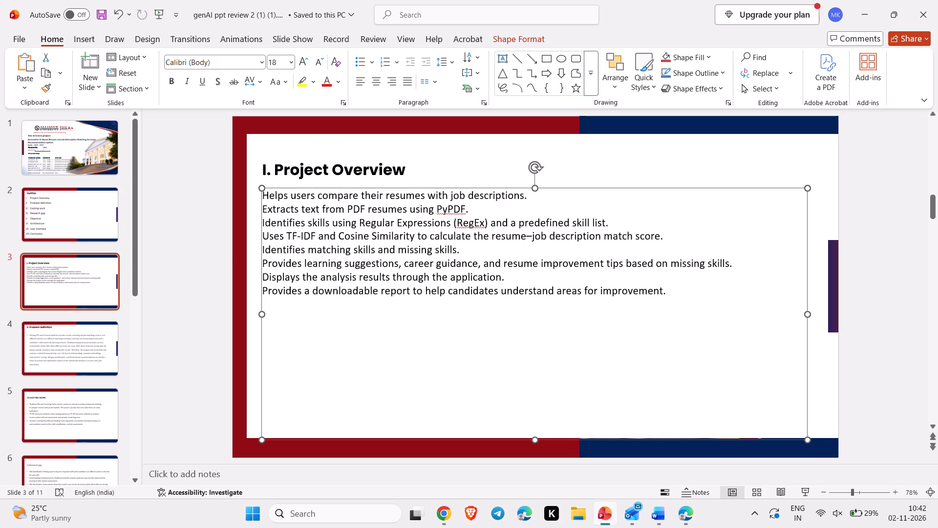
left_click_drag(261, 314, 246, 316)
left_click(304, 308)
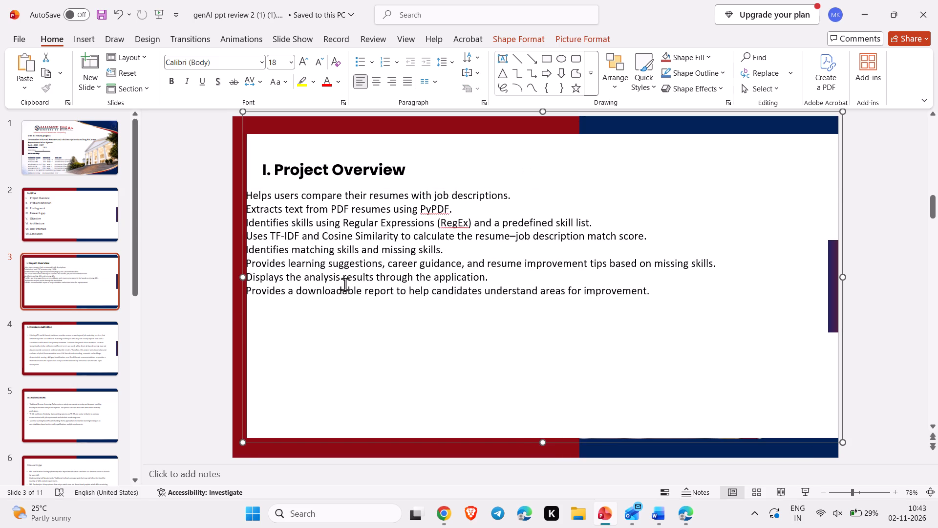
Replace all text in the resized Project Overview text box with the copied key points.
left_click(345, 284)
key("ctrl+a")
key("ctrl+v")
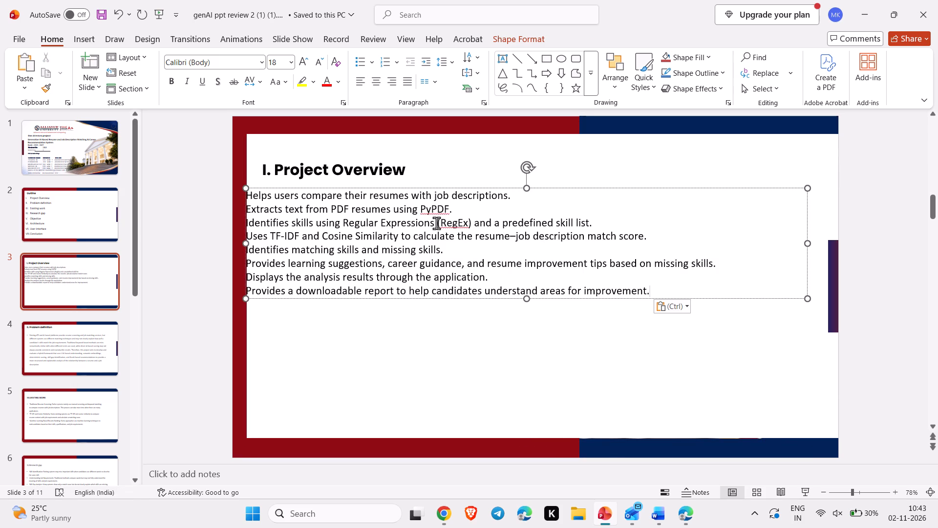
Format all the Project Overview points at 20 pt with wider line spacing and round bullets.
key("ctrl+a")
left_click(296, 64)
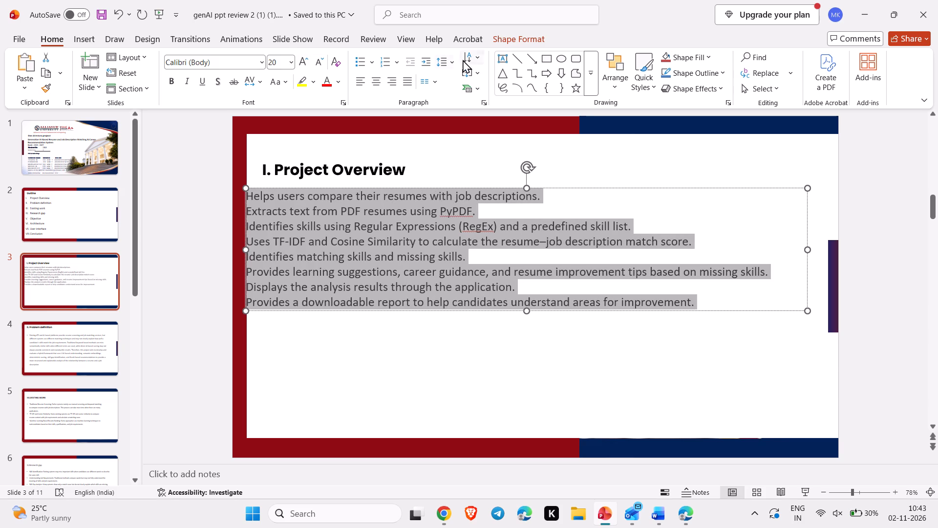
left_click(436, 64)
left_click(462, 92)
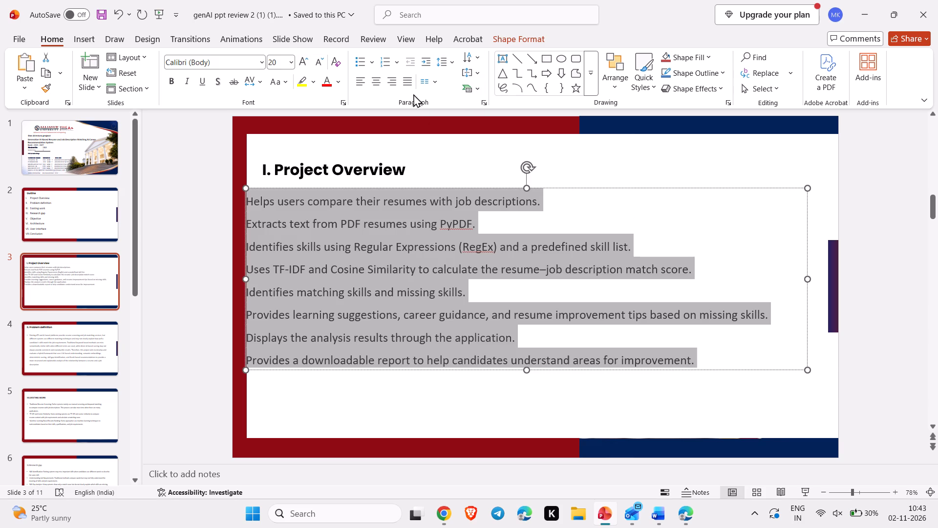
left_click(360, 61)
left_click(391, 163)
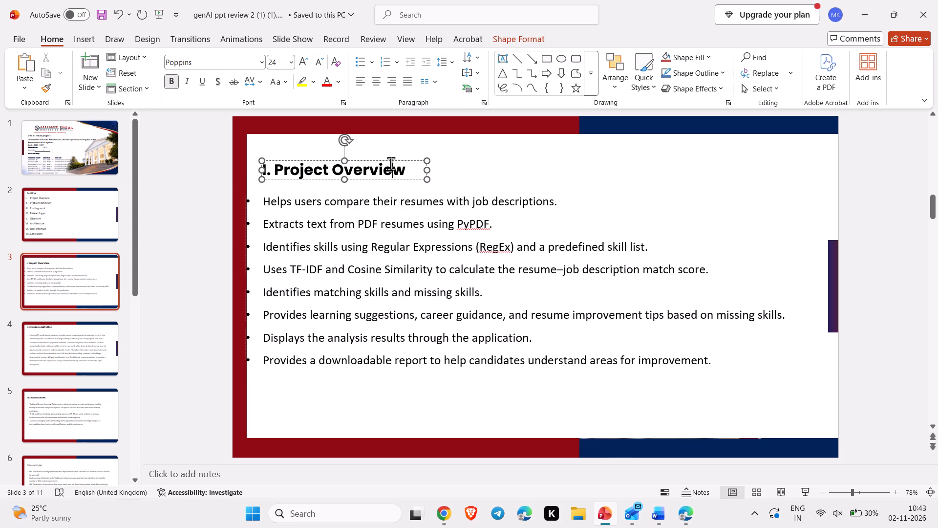
Move the bulleted list down and right inside the white area, and lower the "I. Project Overview" heading slightly.
left_click(373, 191)
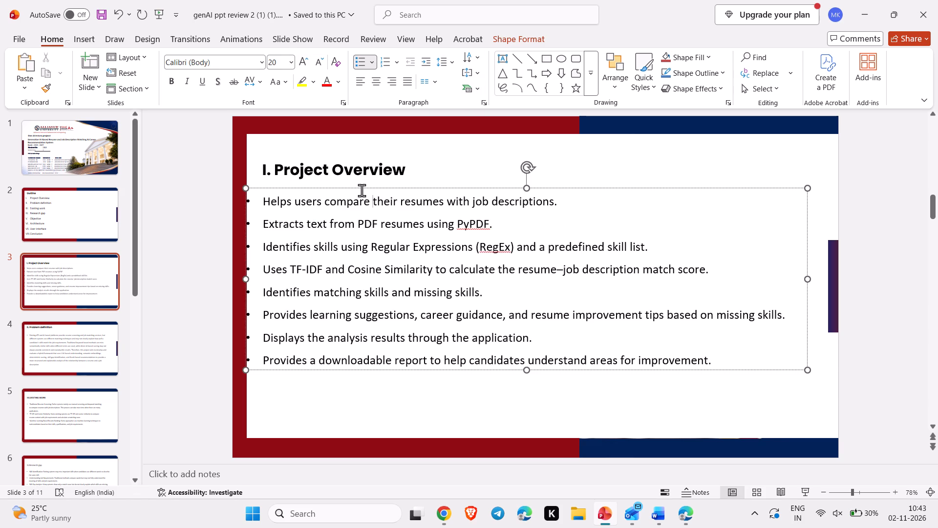
left_click_drag(360, 187, 375, 206)
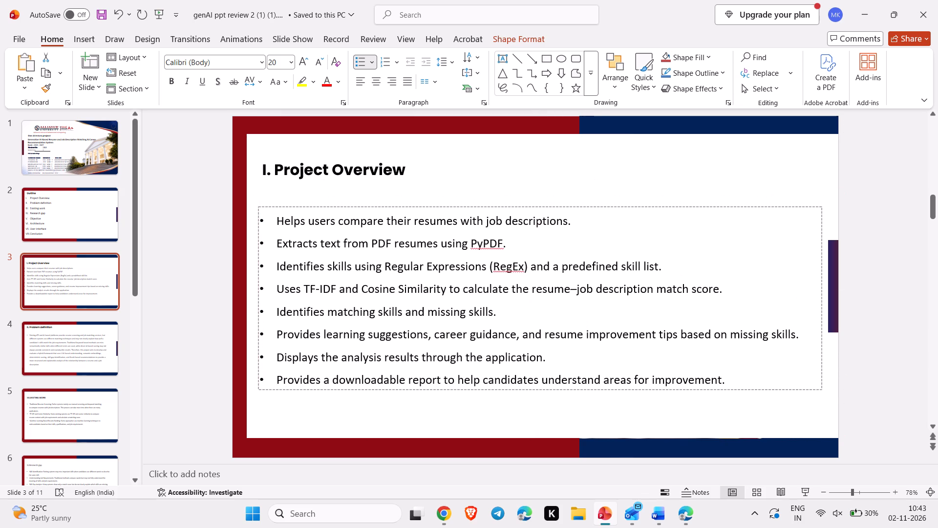
left_click_drag(375, 206, 375, 207)
left_click(354, 178)
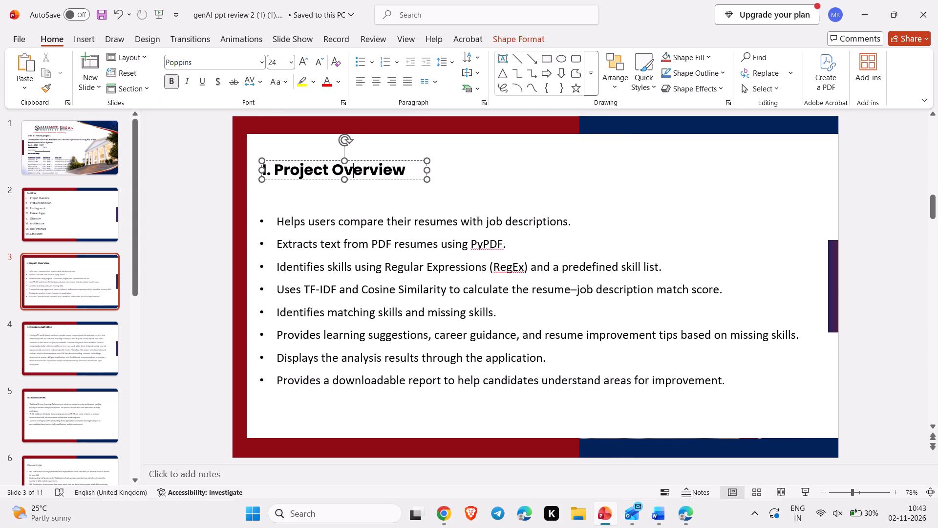
left_click_drag(287, 162, 284, 171)
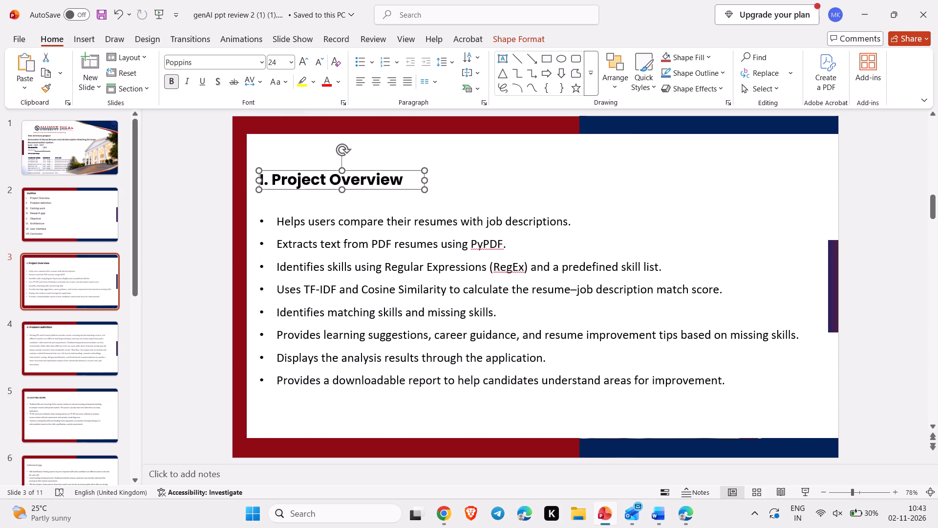
Move the "II. Problem definition" heading on slide 4 slightly down.
left_click(85, 355)
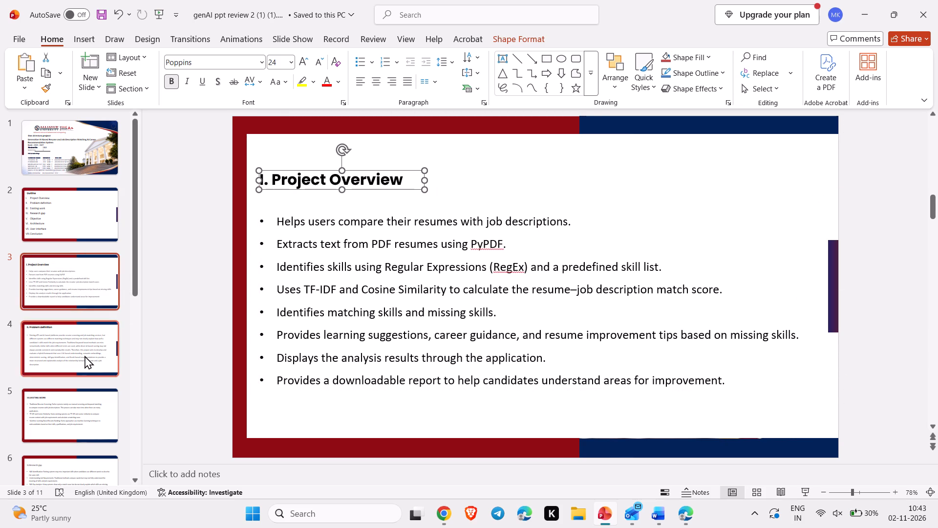
left_click(330, 146)
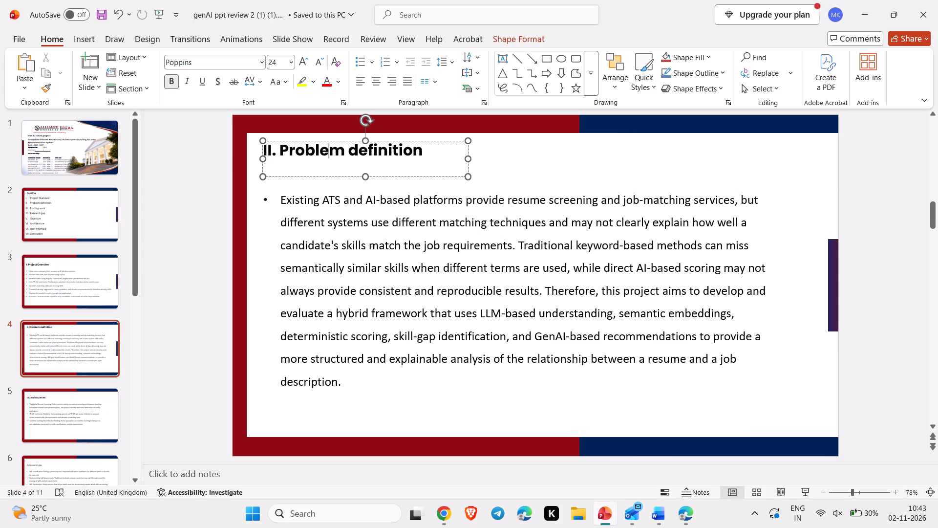
left_click_drag(306, 140, 306, 147)
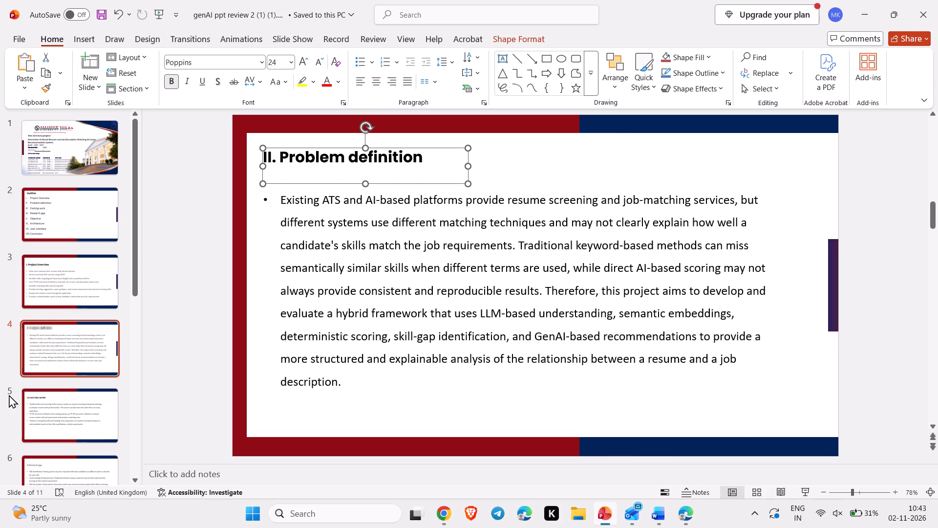
Look through all the slides, from the title slide to the closing Thank You slide, to check their content and layout.
left_click(74, 360)
key("Down")
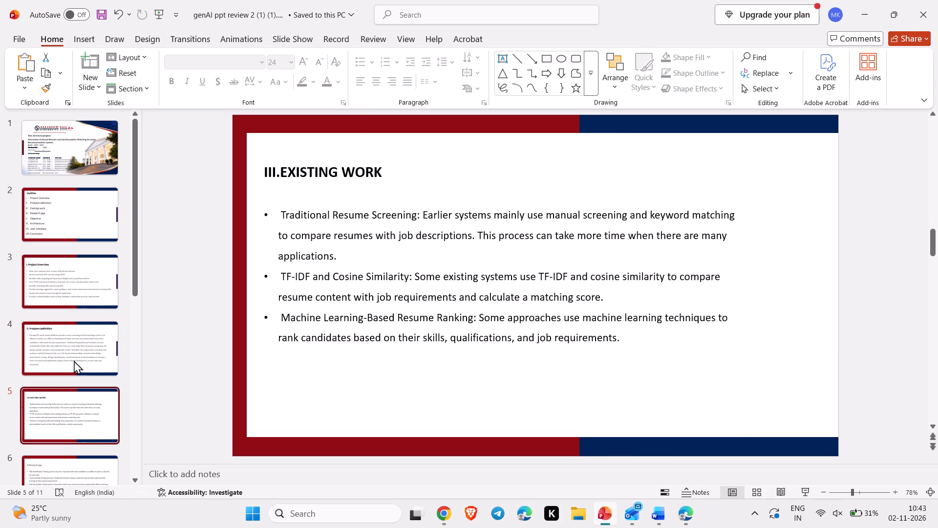
key("Down")
key("Down")
key("Down")
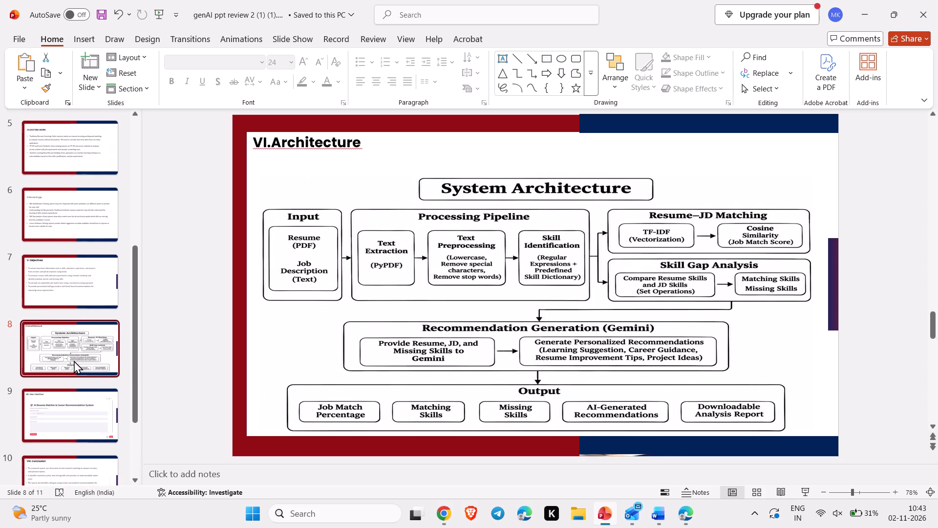
key("Down")
key("Down")
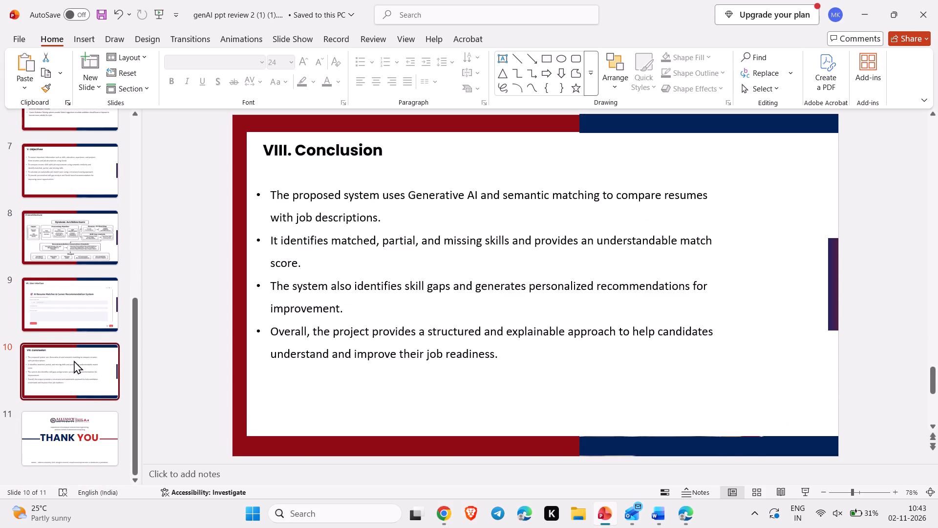
key("Down")
key("Down")
key("Up")
key("Up")
key("Up")
key("Up")
key("Up")
key("Up")
key("Up")
key("Up")
key("Up")
key("Up")
key("Up")
key("Up")
key("Up")
key("Up")
key("Up")
key("Up")
key("Up")
key("Up")
key("Up")
key("Up")
key("Up")
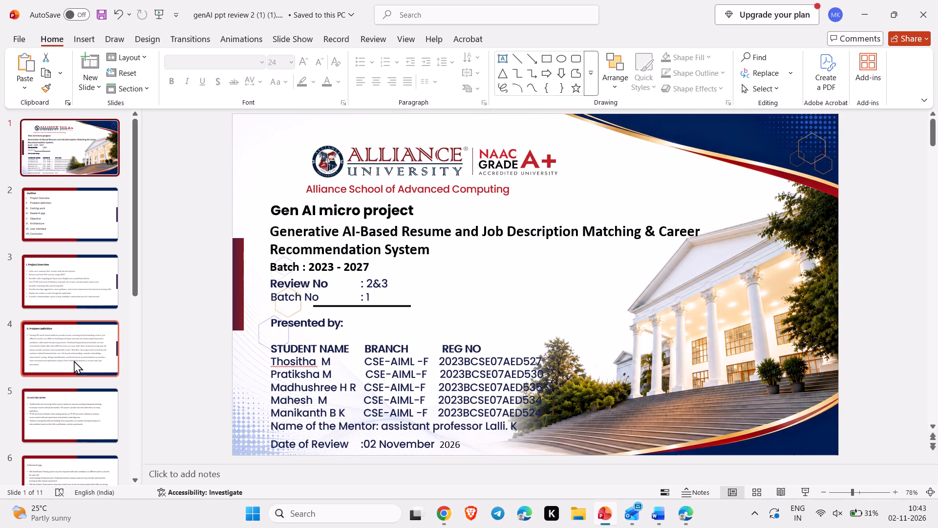
left_click(101, 375)
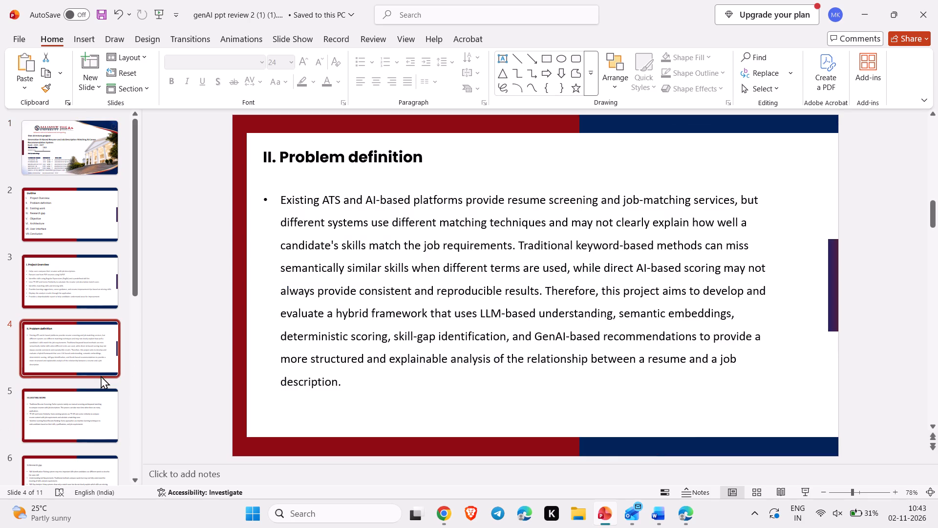
key("Down")
key("Down")
key("Down")
key("Down")
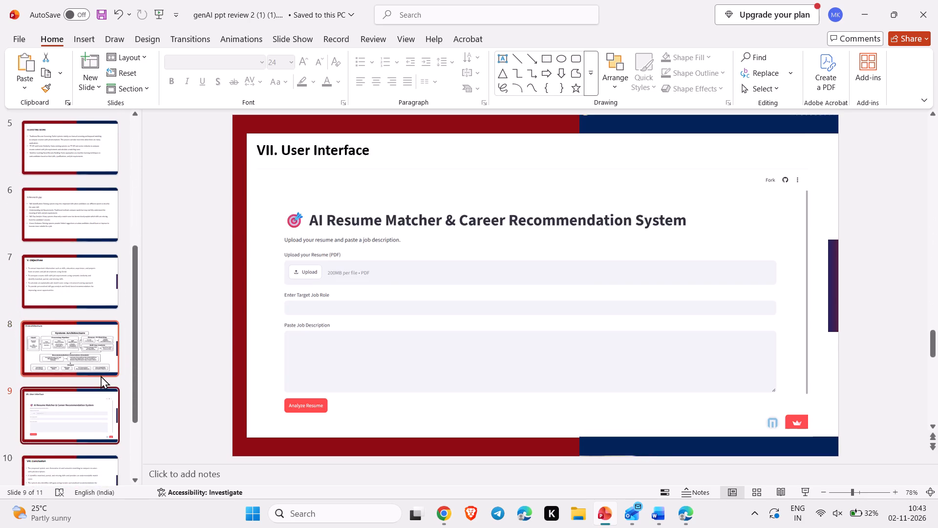
key("Down")
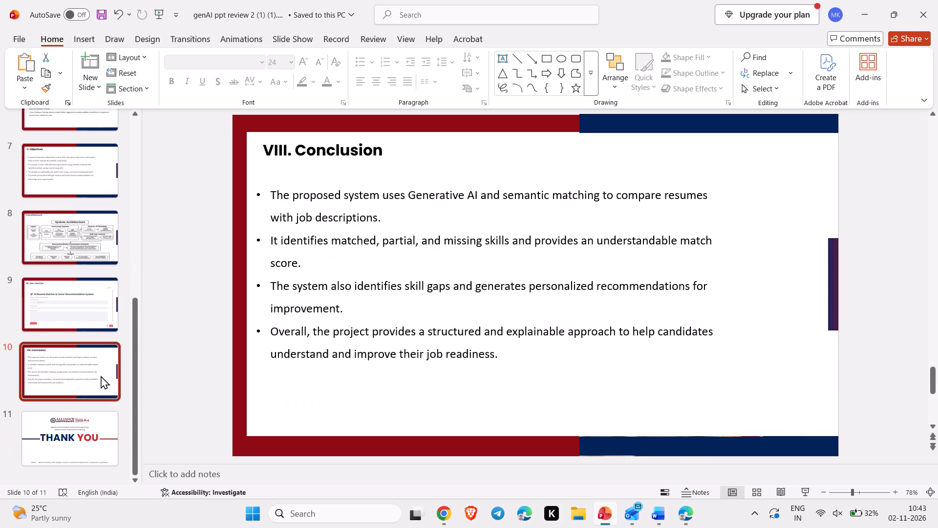
key("Down")
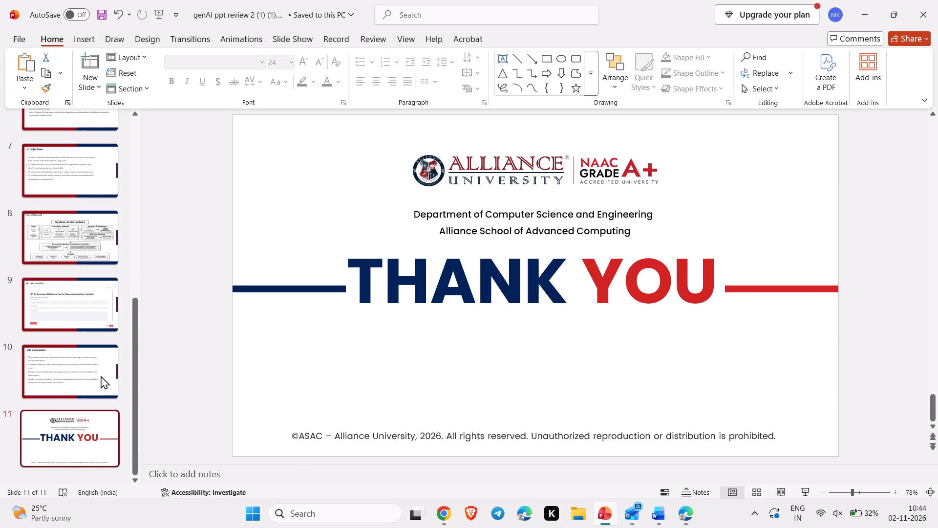
key("Up")
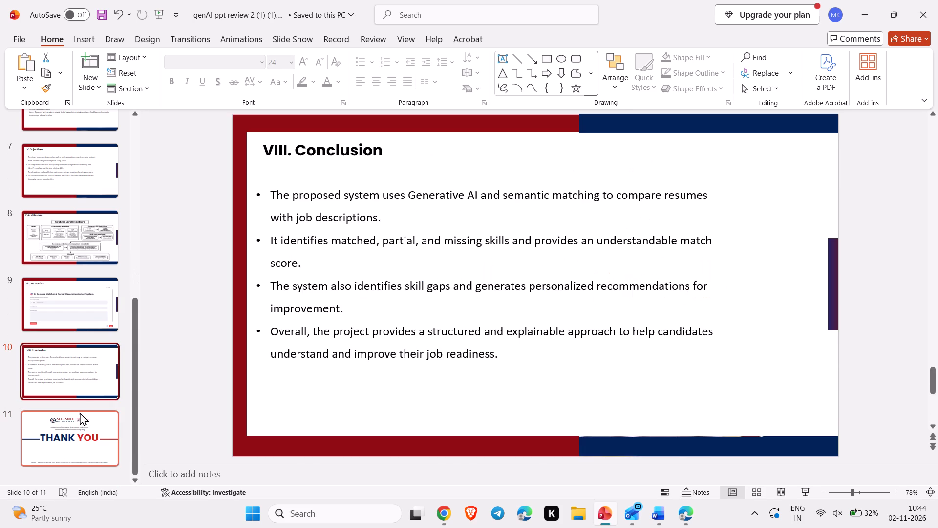
Add a new slide between the Conclusion slide and the Thank You slide.
left_click(108, 405)
key("Return")
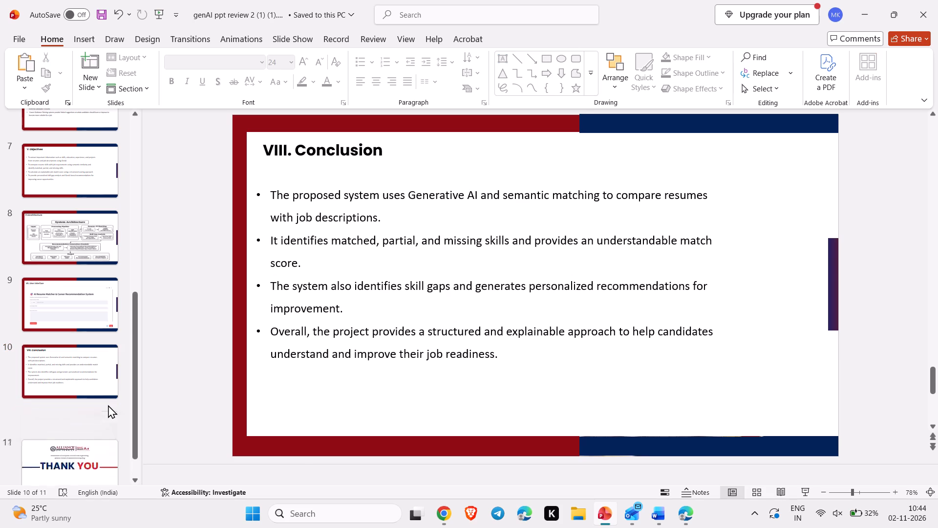
Copy the large red background rectangle from the Conclusion slide onto the new slide 11.
left_click(51, 385)
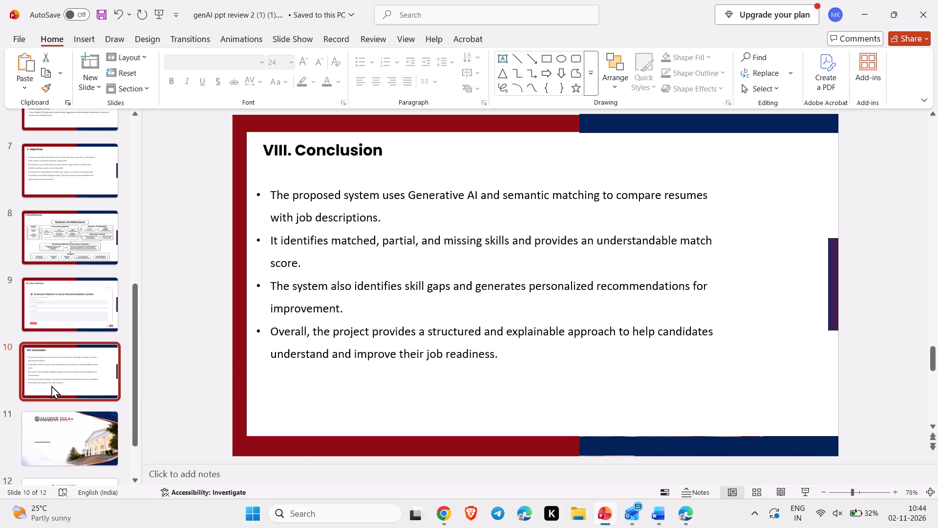
left_click(527, 123)
key("ctrl+c")
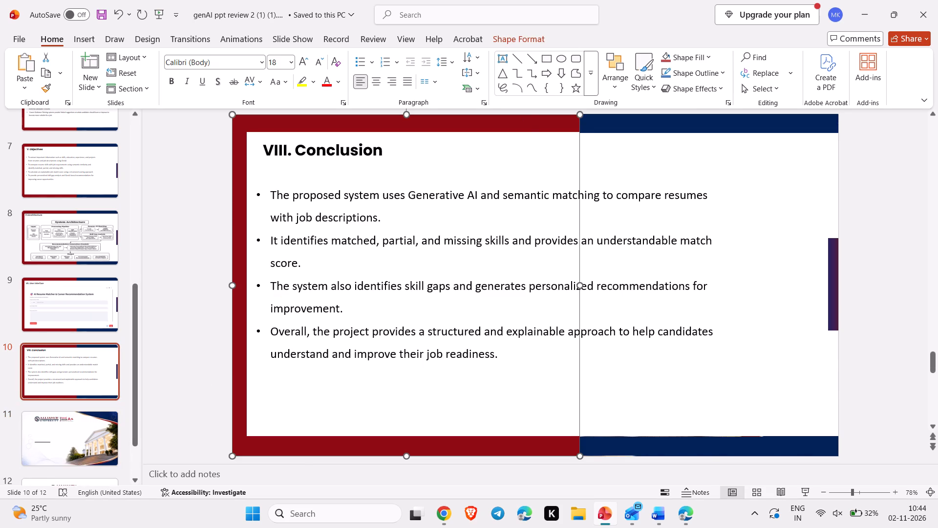
left_click(60, 424)
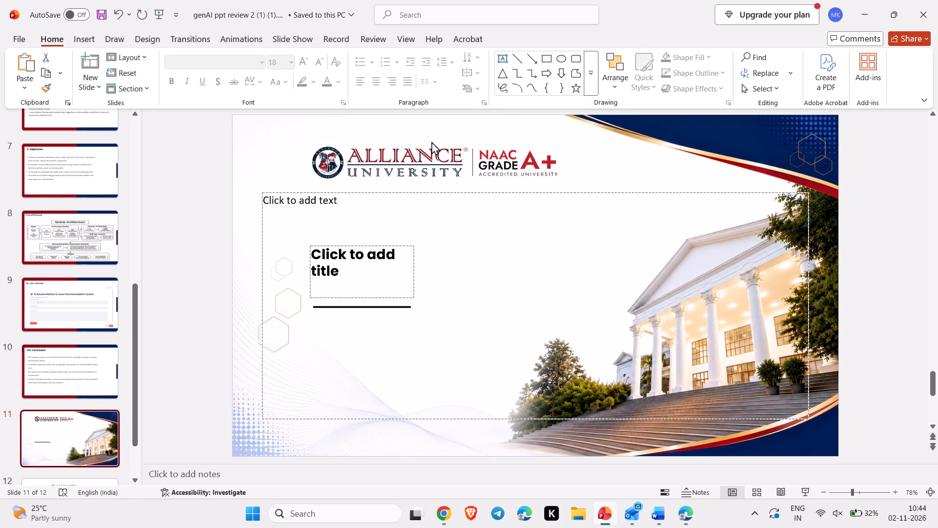
key("ctrl+v")
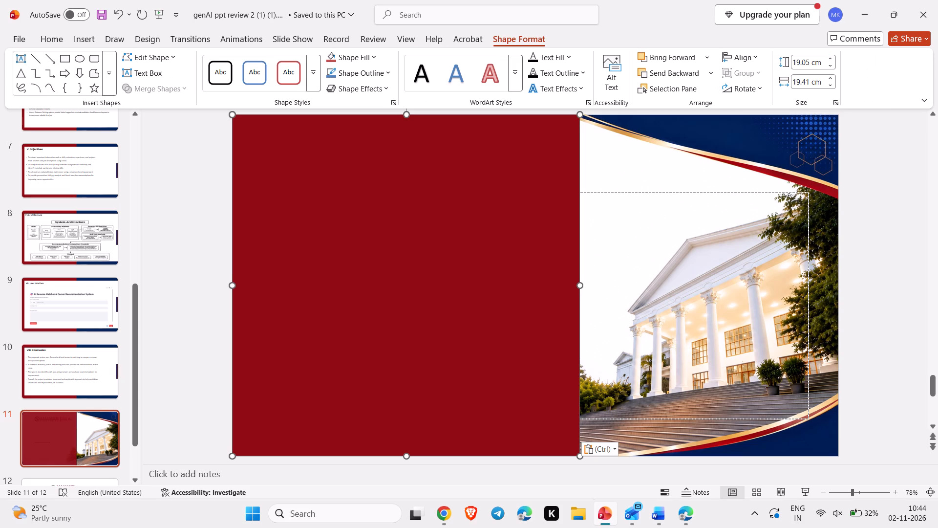
Copy the white content-area picture from the Conclusion slide onto slide 11.
left_click(107, 358)
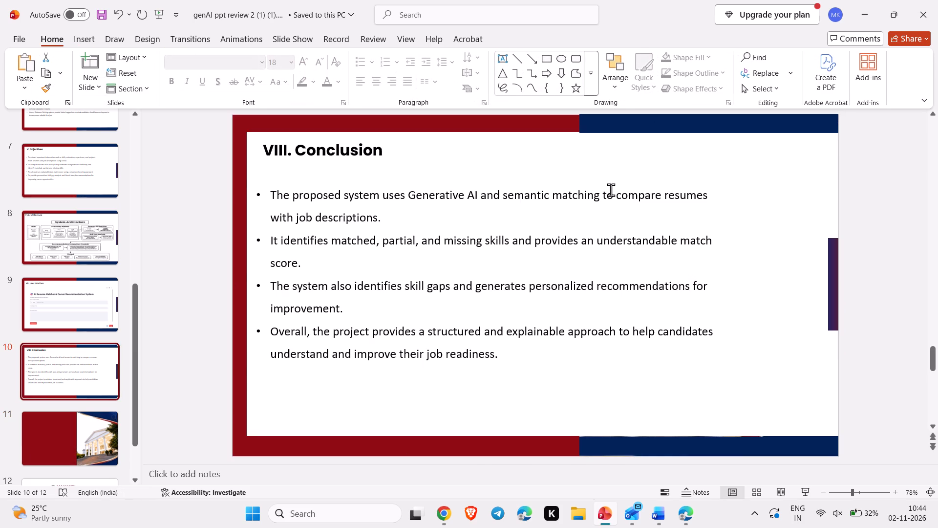
left_click(611, 190)
left_click(592, 165)
key("ctrl+c")
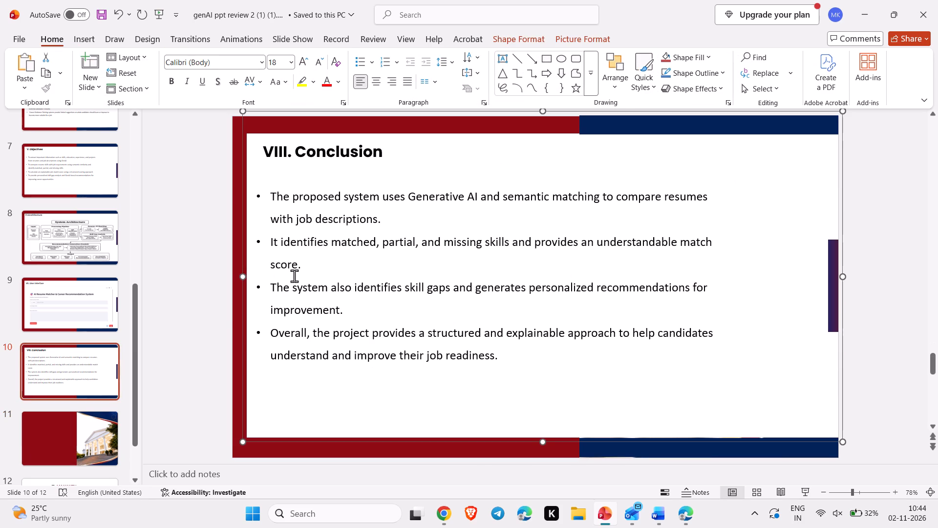
left_click(68, 423)
key("ctrl+v")
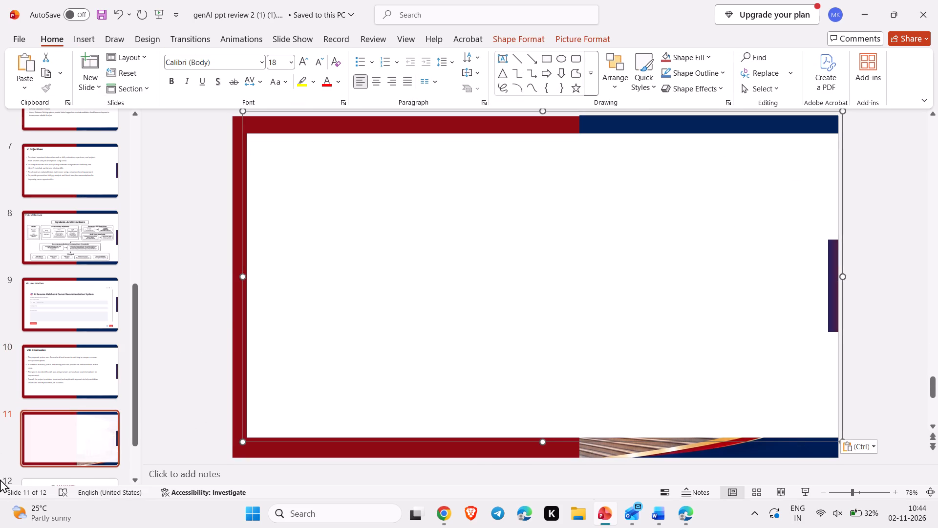
Copy the navy strip along the top edge of the Conclusion slide onto slide 11.
left_click(80, 378)
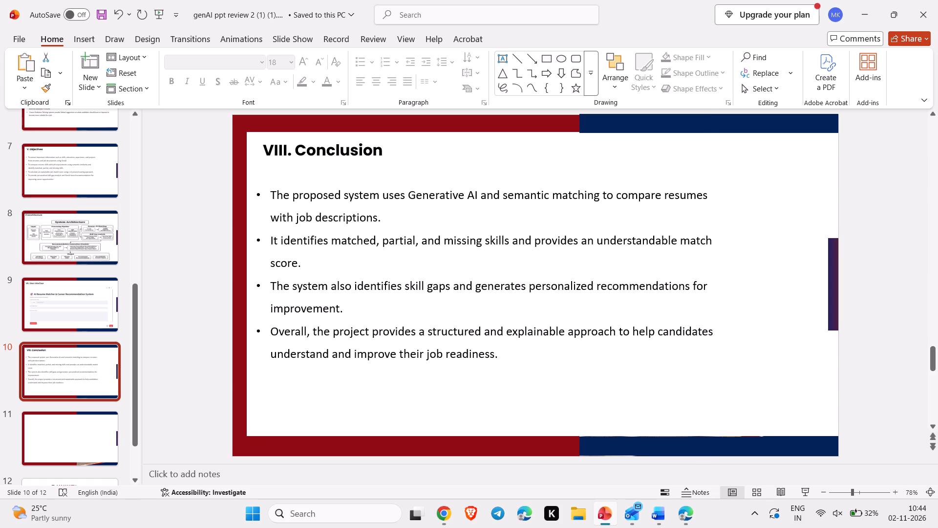
left_click(667, 125)
key("ctrl+c")
left_click(90, 432)
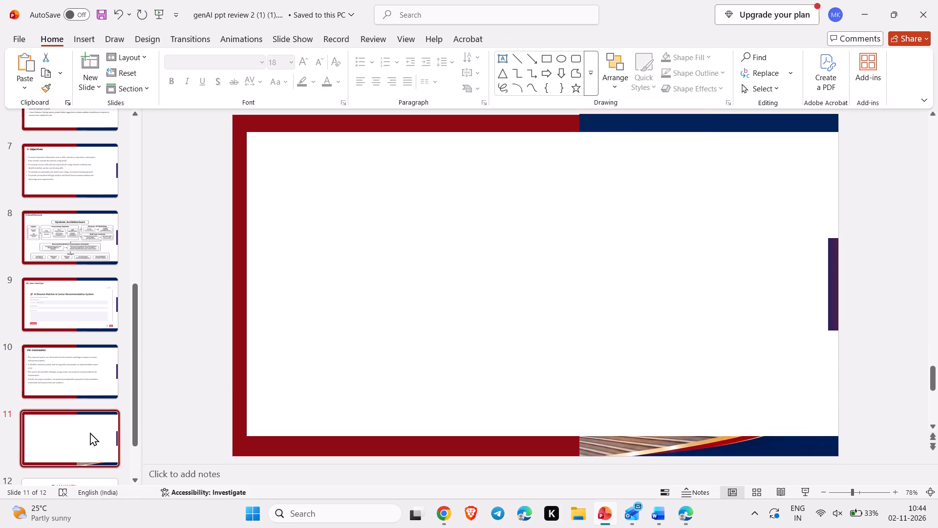
key("ctrl+v")
Copy the navy strip along the bottom edge of the Conclusion slide onto slide 11.
left_click(105, 351)
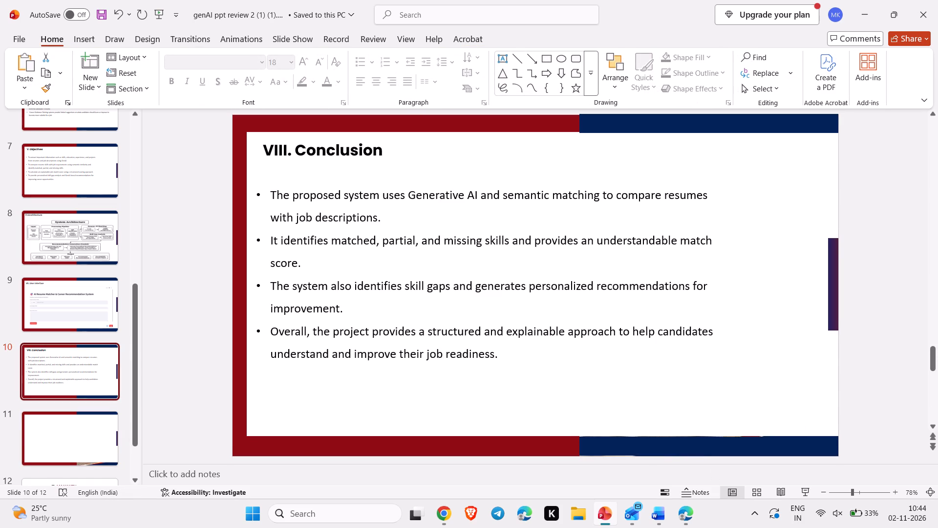
left_click(688, 440)
key("ctrl+a")
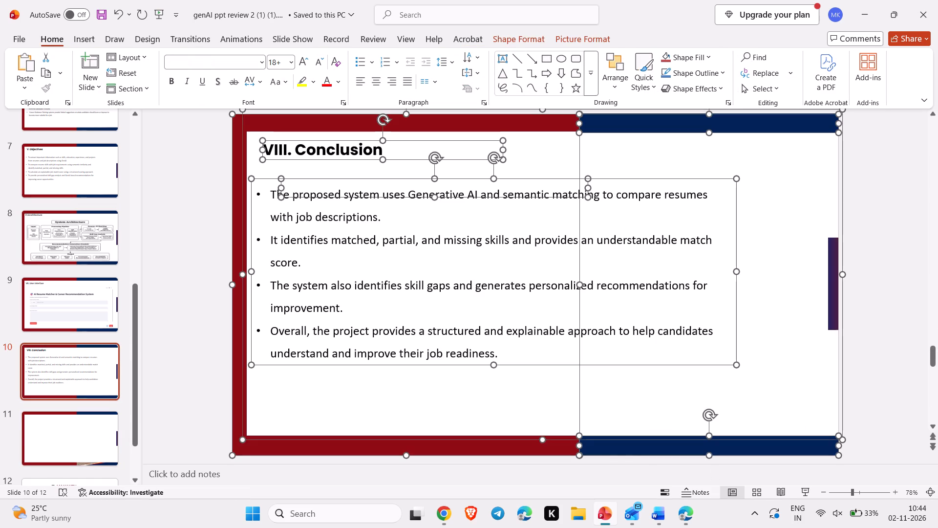
left_click(688, 440)
left_click(661, 475)
left_click(700, 439)
key("ctrl+c")
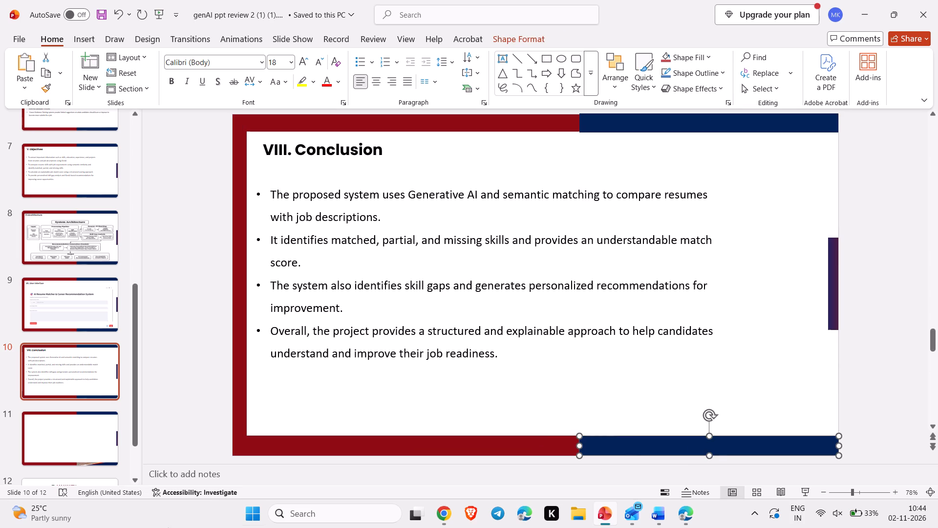
left_click(79, 421)
key("ctrl+v")
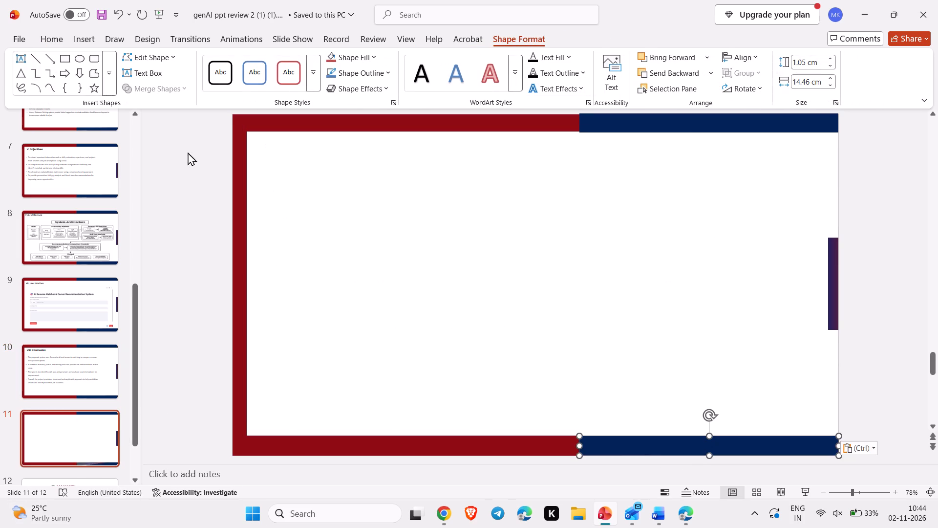
Insert a text box in the upper-left corner of slide 11's white area with the heading "IX.References".
left_click(84, 38)
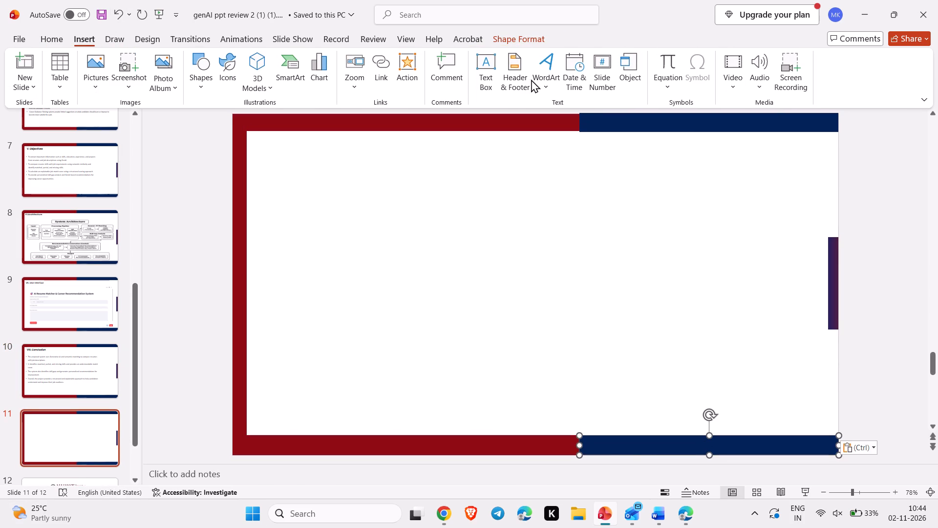
left_click(487, 80)
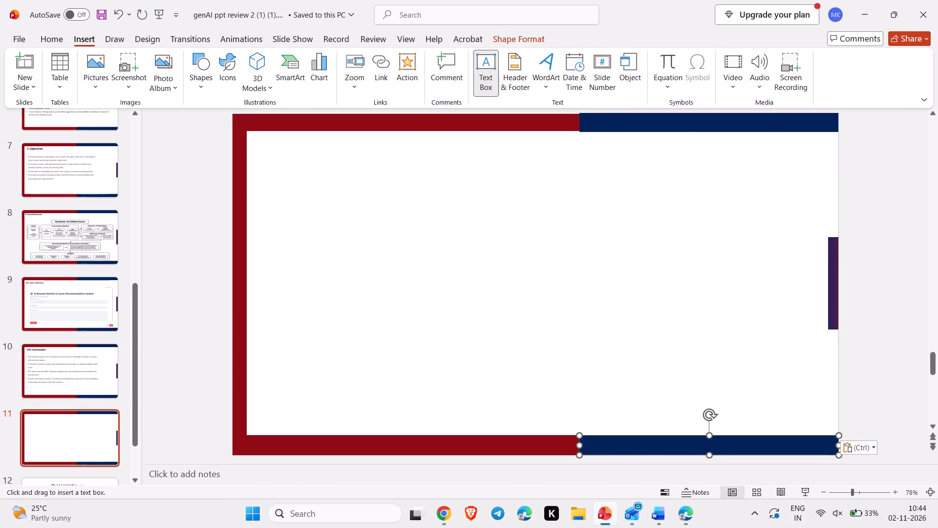
left_click_drag(250, 135, 652, 201)
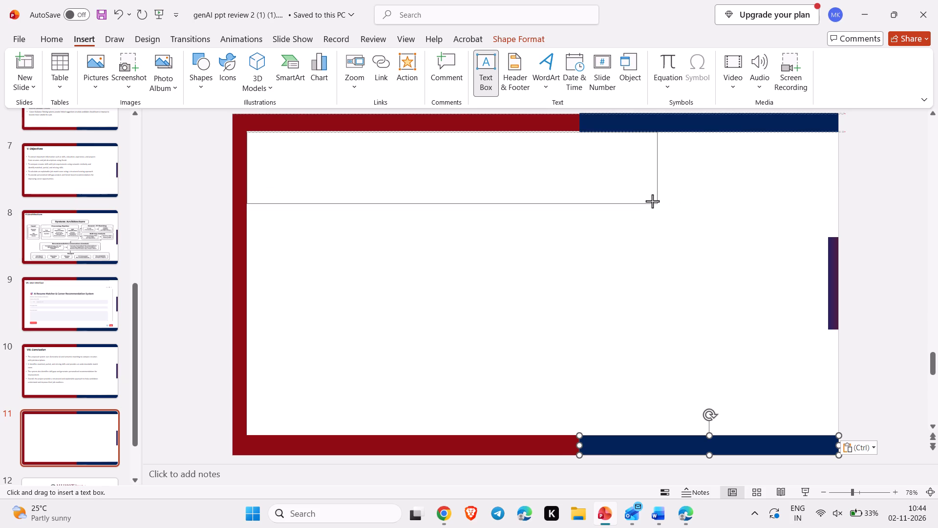
left_click_drag(652, 201, 567, 185)
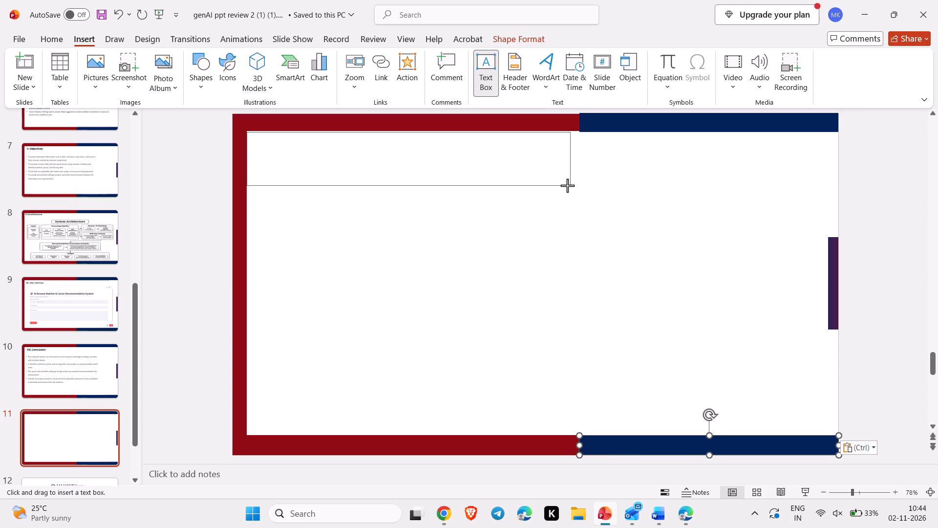
left_click_drag(567, 185, 536, 181)
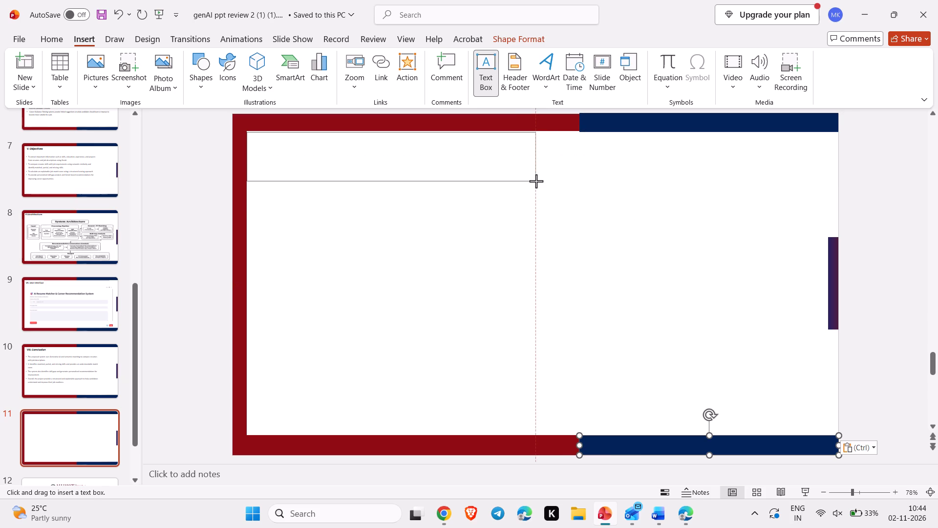
left_click_drag(536, 181, 528, 177)
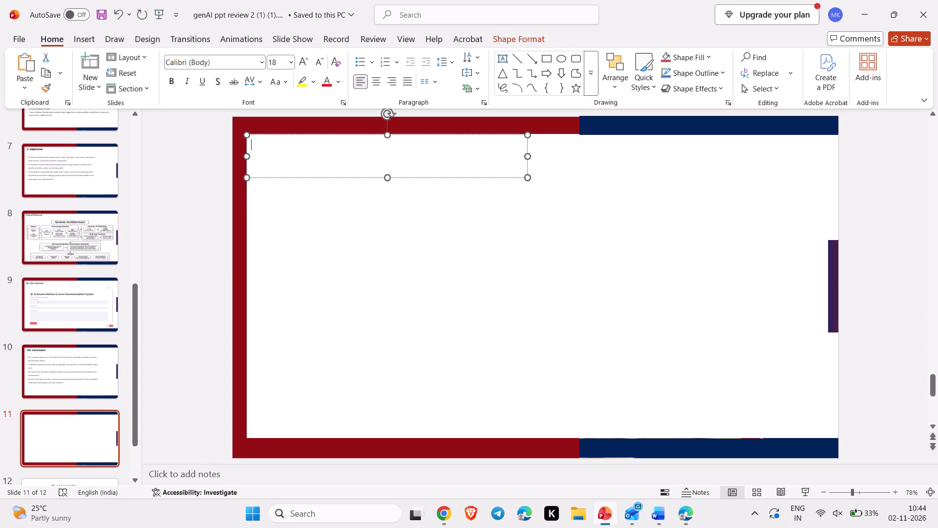
type("References")
key("space")
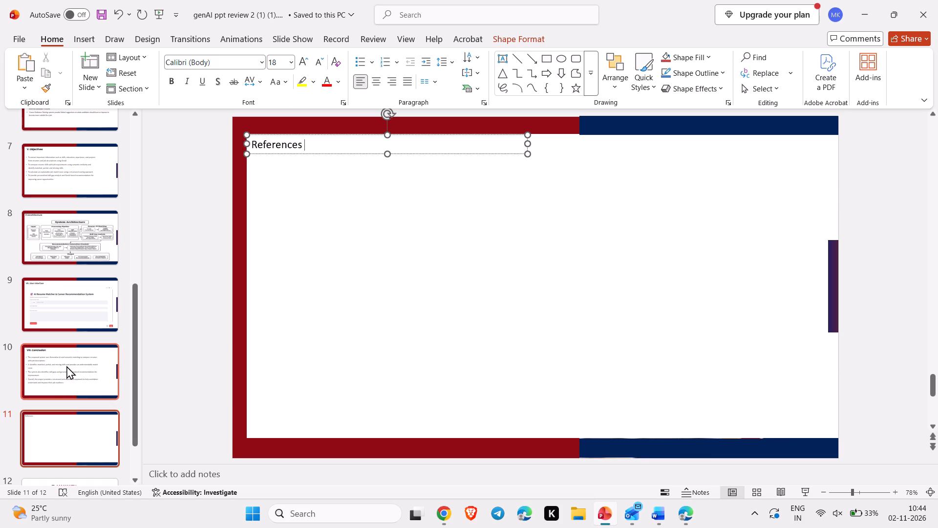
left_click(252, 145)
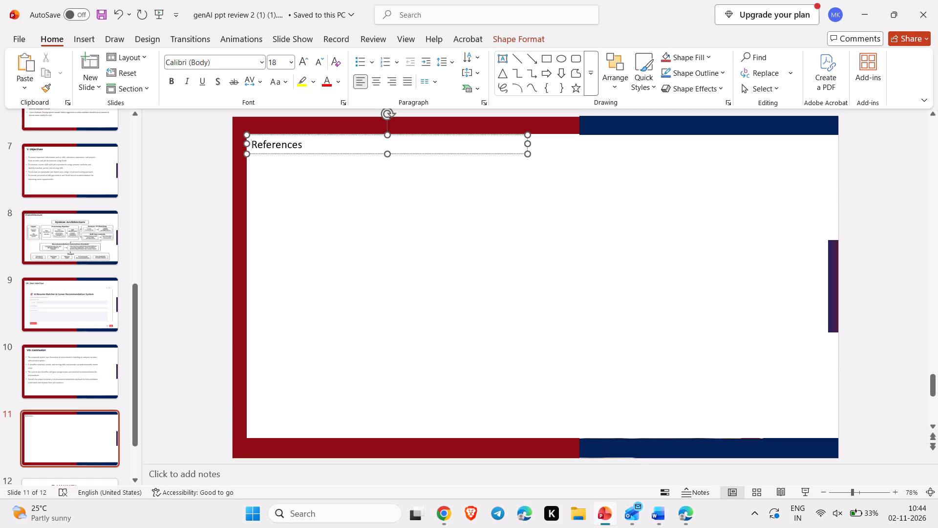
type("IX")
key("period")
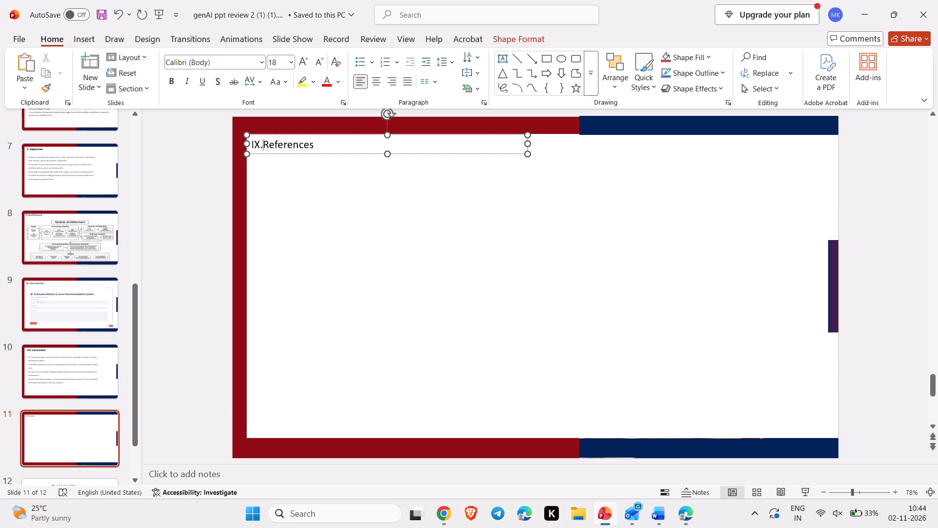
Format the "IX.References" heading as 24 pt bold.
key("ctrl+a")
left_click(302, 62)
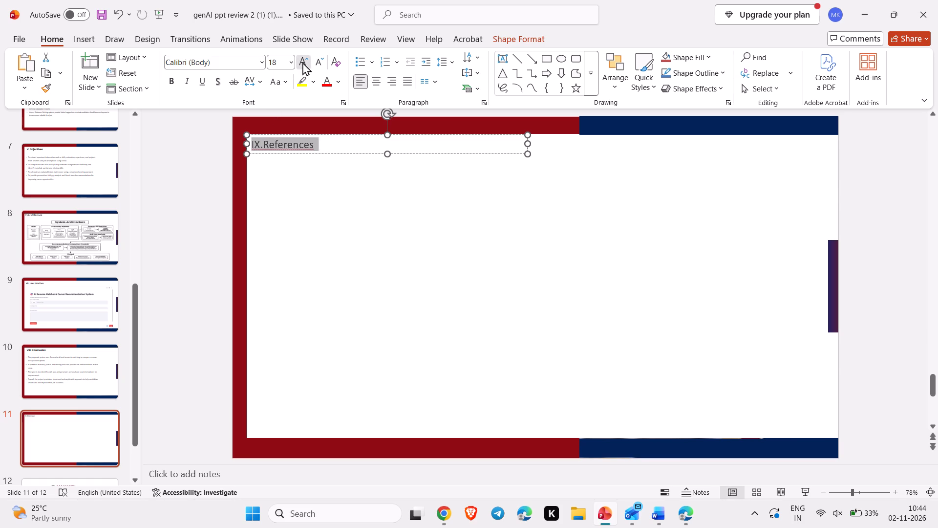
left_click(302, 62)
left_click(172, 80)
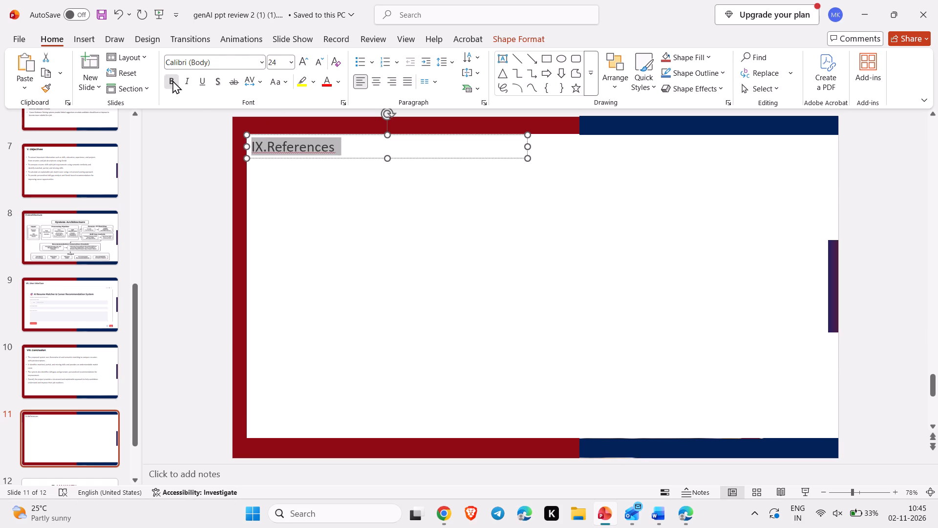
Insert a large text box below the "IX.References" heading, covering most of slide 11's white area.
double_click(256, 134)
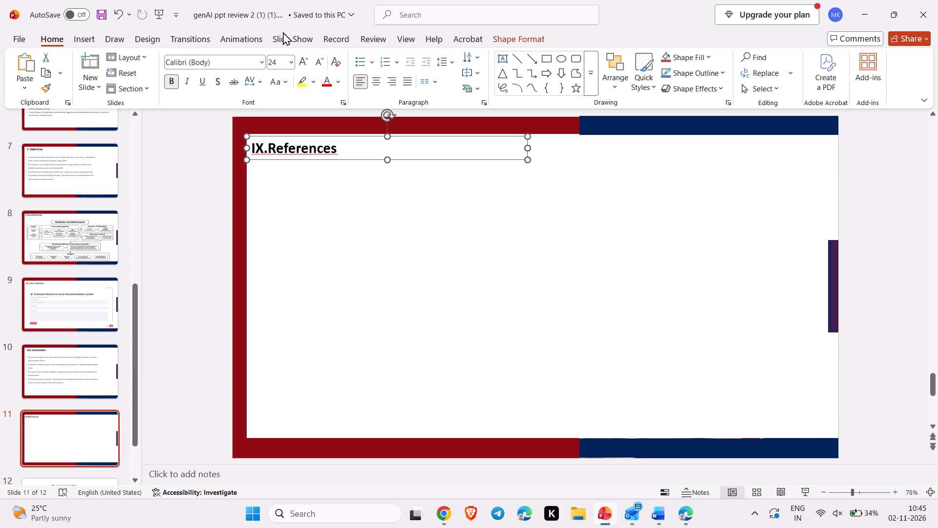
left_click(247, 32)
double_click(101, 38)
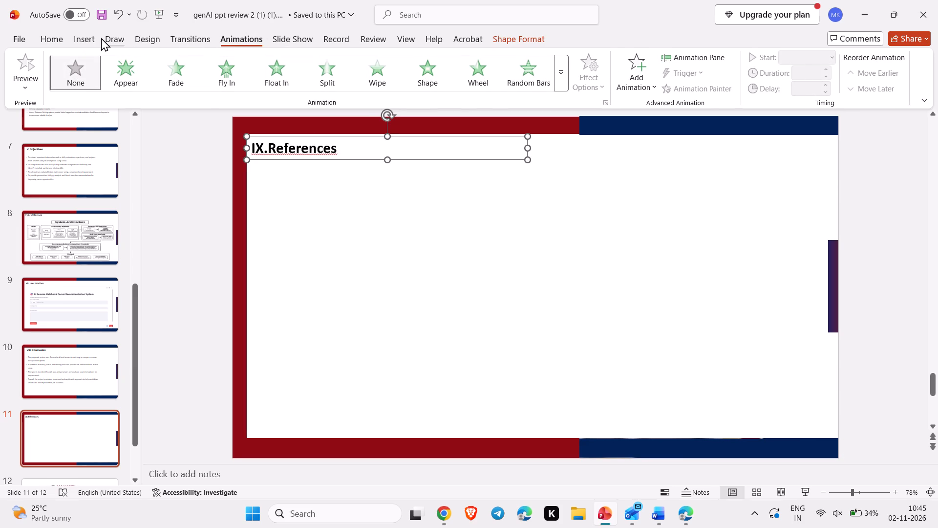
left_click(97, 38)
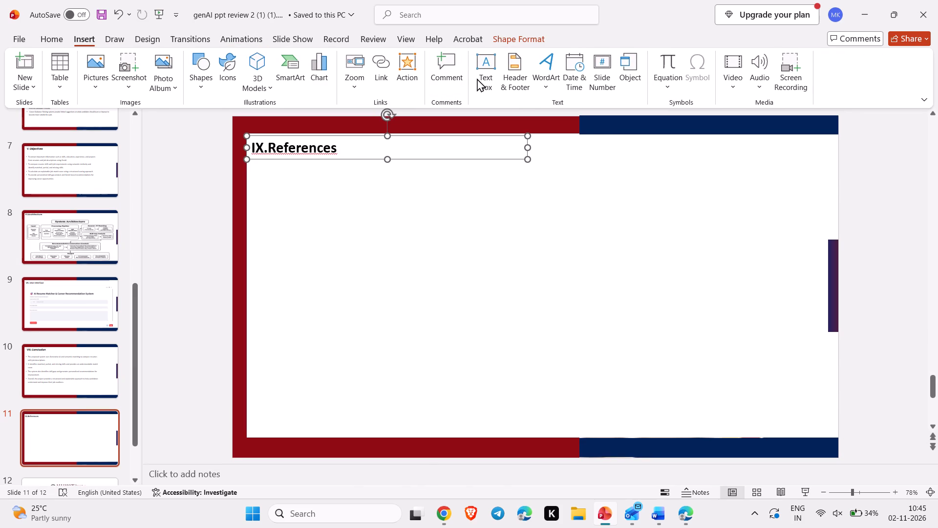
left_click(477, 78)
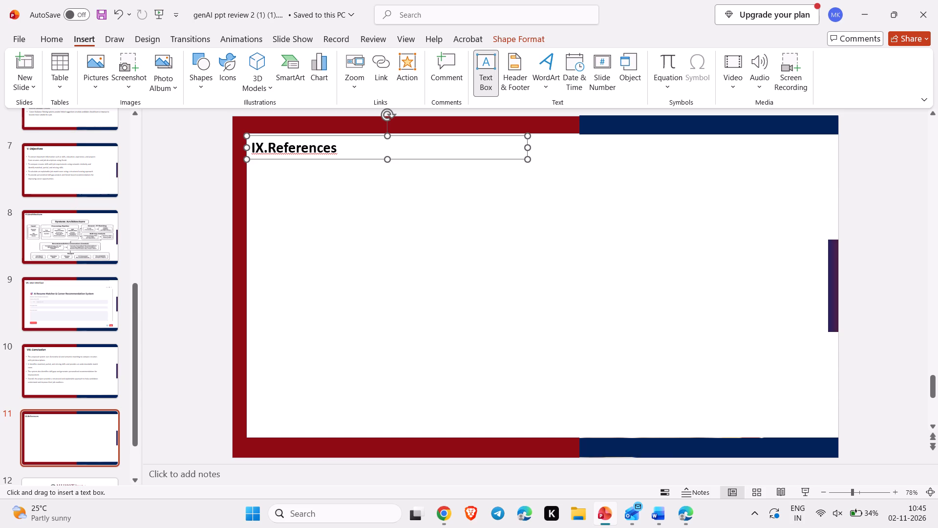
left_click_drag(248, 171, 767, 408)
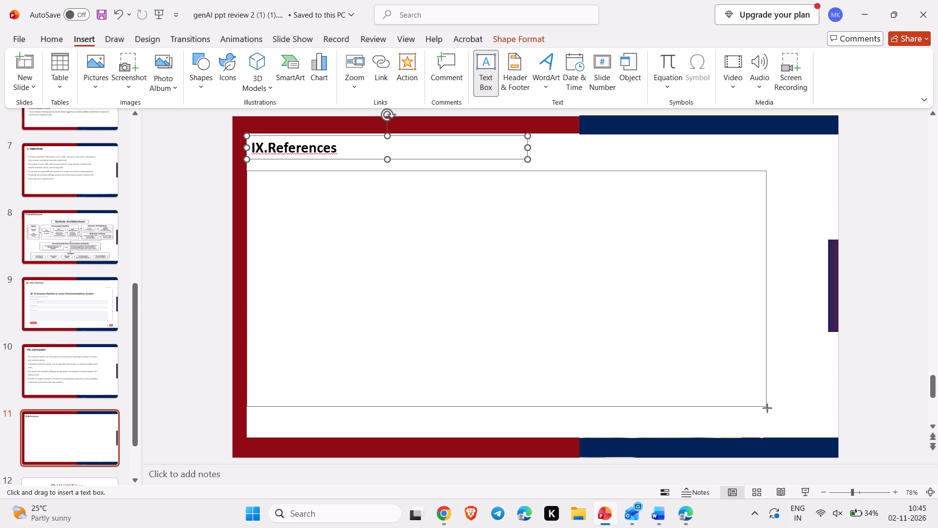
left_click_drag(767, 408, 802, 434)
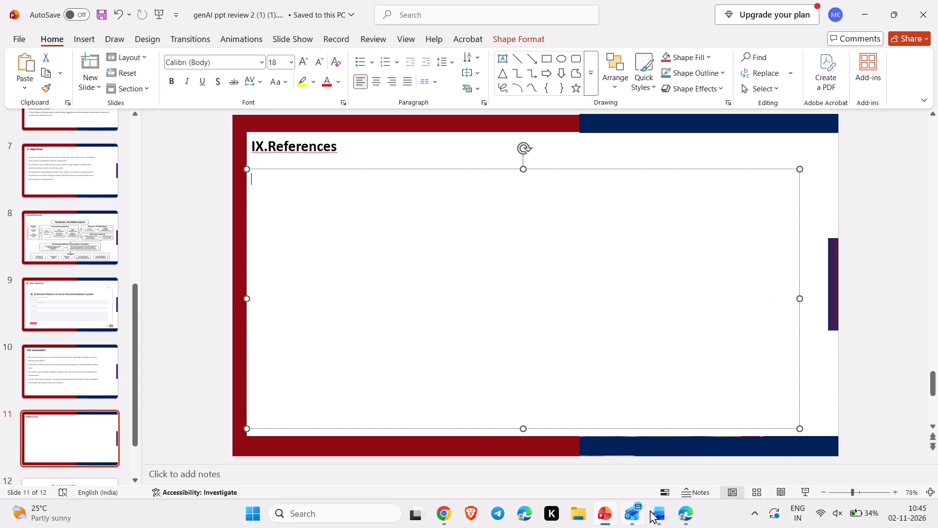
Switch to the research article in Word, copy references [1] to [5], and paste them into slide 11's new text box.
left_click(667, 505)
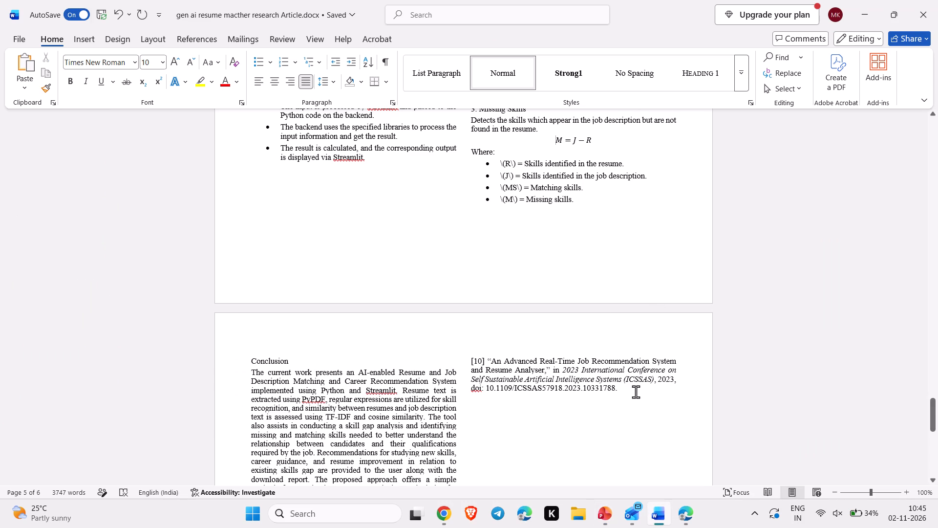
scroll(470, 447, "down", 1)
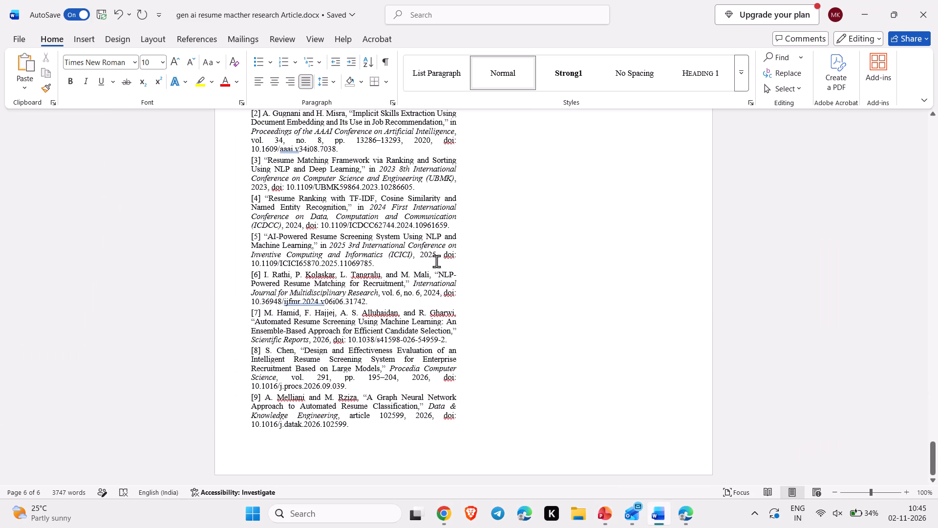
left_click_drag(392, 260, 244, 130)
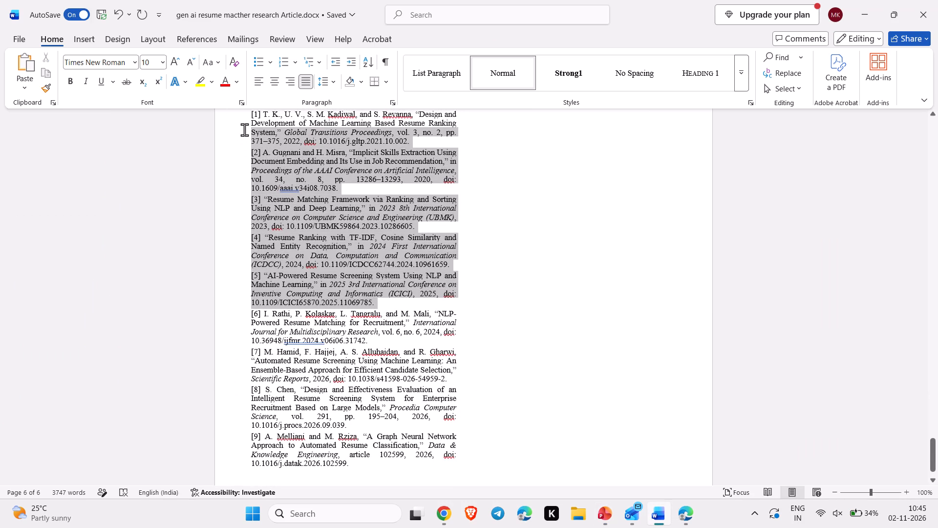
left_click_drag(244, 130, 243, 119)
key("ctrl+c")
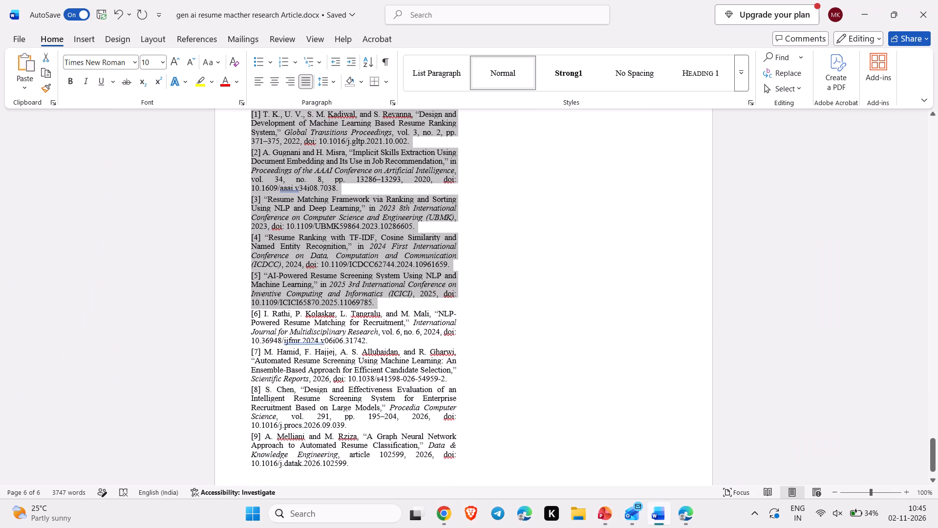
key("ctrl+v")
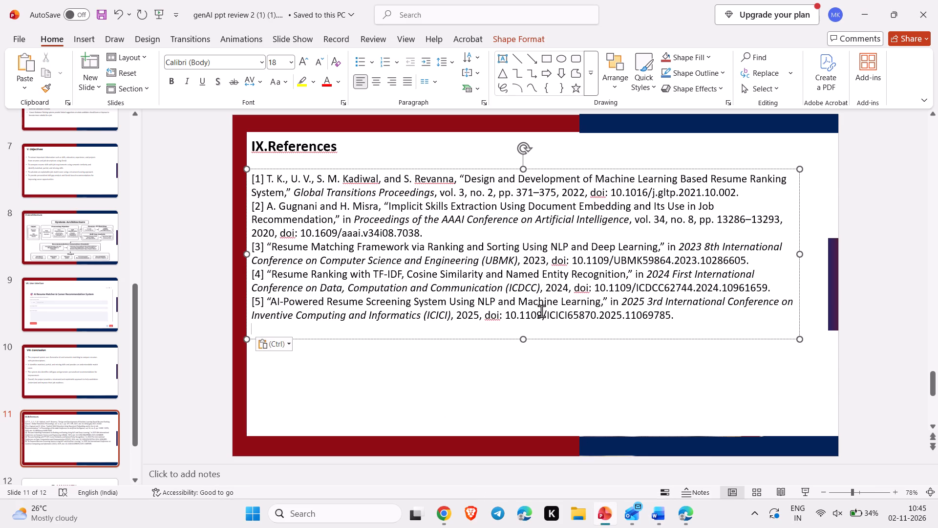
Format the whole reference list with 1.5 line spacing and justified alignment.
key("ctrl+a")
left_click(448, 65)
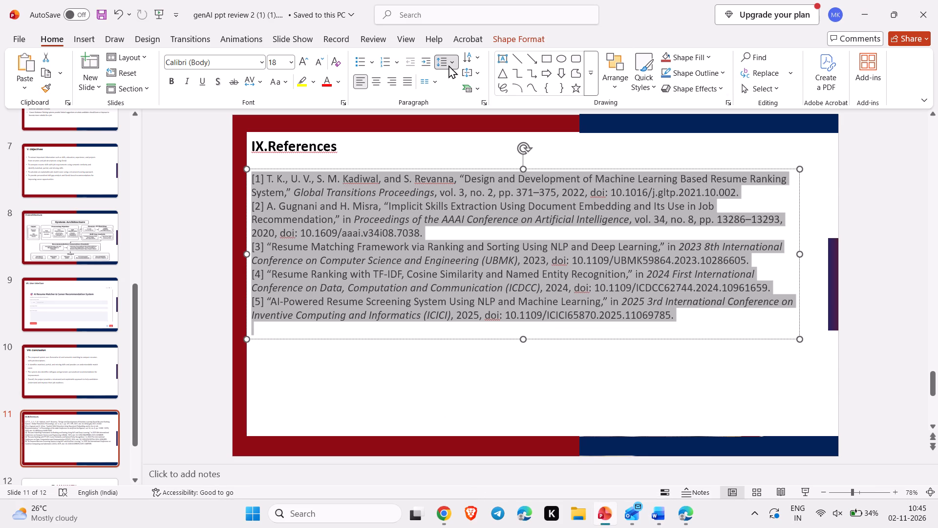
left_click(462, 96)
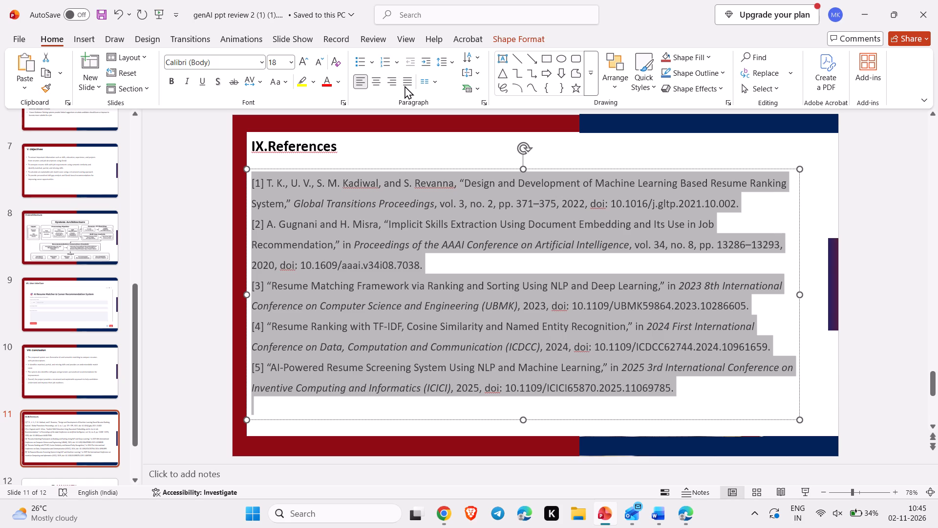
left_click(405, 86)
Shift the reference list and the "IX.References" heading slightly down and to the right, keeping their left edges aligned.
left_click(337, 169)
left_click_drag(337, 169, 340, 179)
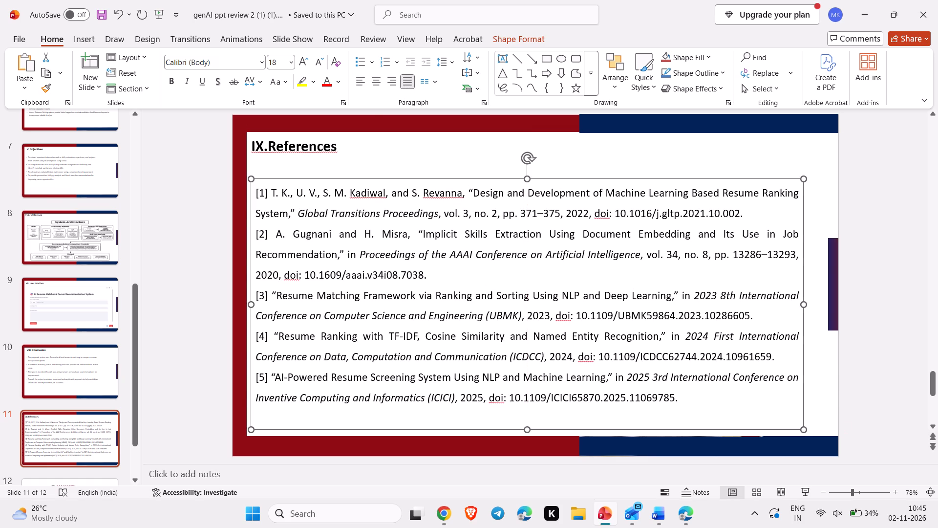
left_click(316, 154)
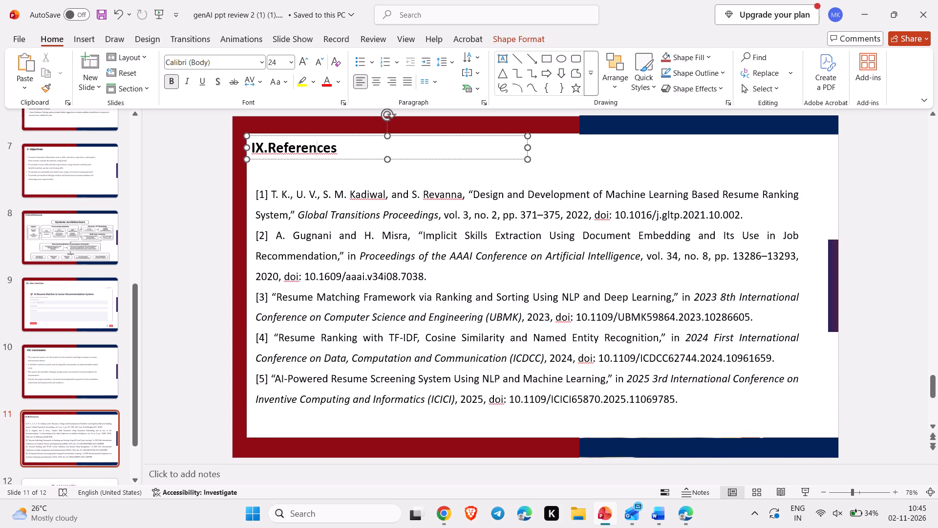
left_click_drag(300, 135, 305, 151)
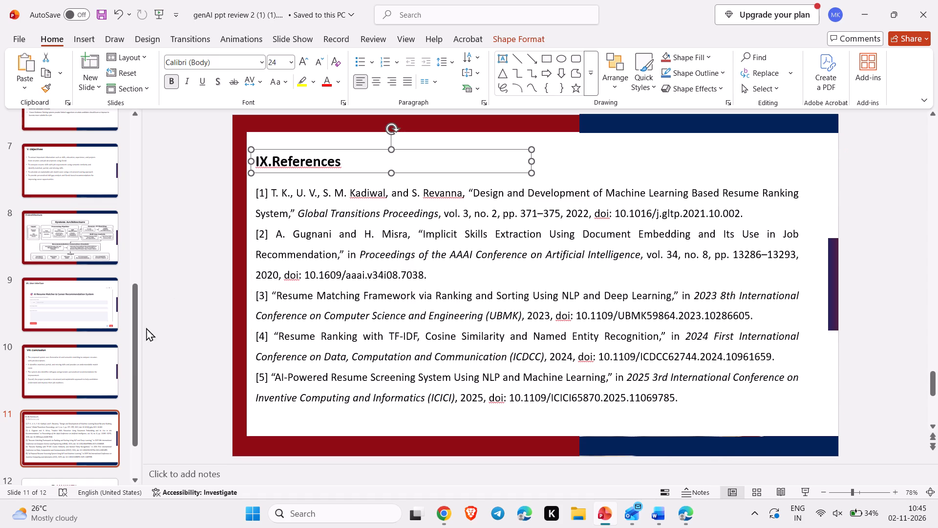
Add a new slide between the References slide and the Thank You slide.
left_click(89, 472)
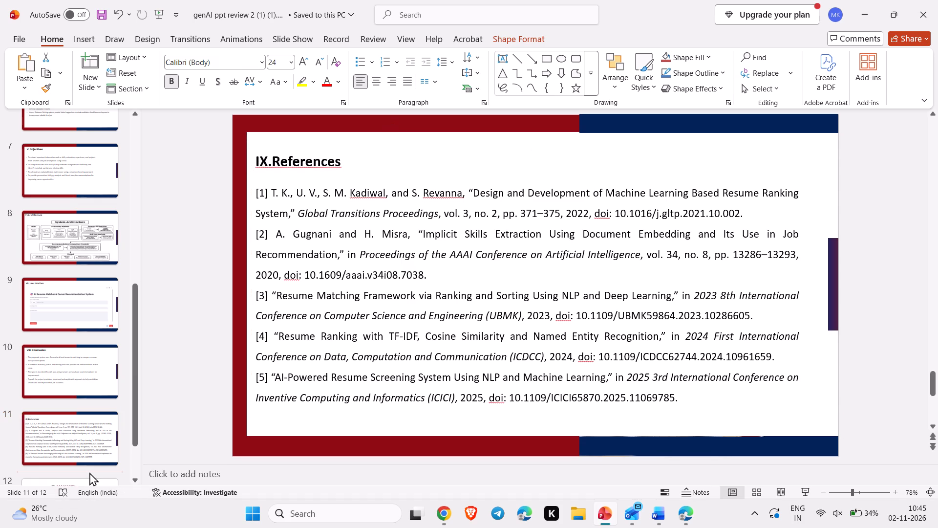
key("Return")
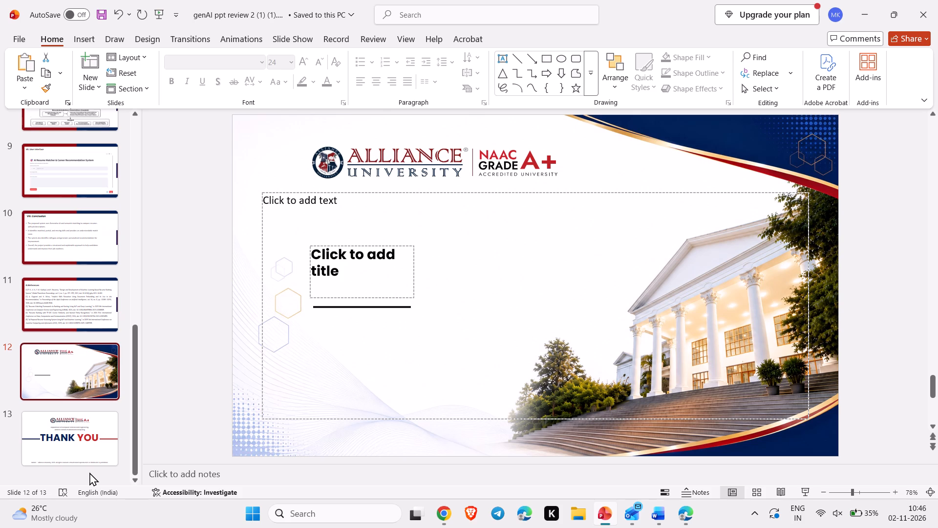
scroll(89, 472, "up", 4)
left_click_drag(94, 478, 91, 343)
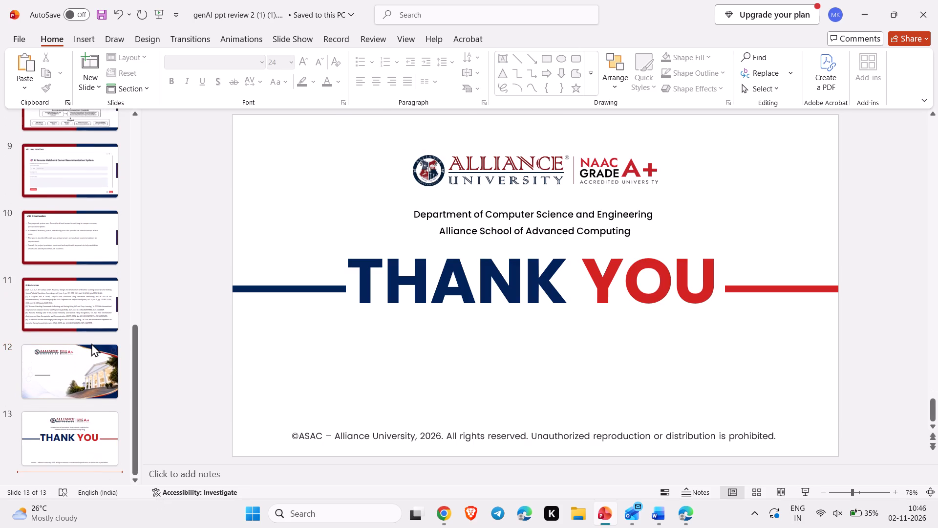
Copy the dark red rectangle from slide 11 onto the new slide 12.
left_click(61, 294)
left_click(458, 121)
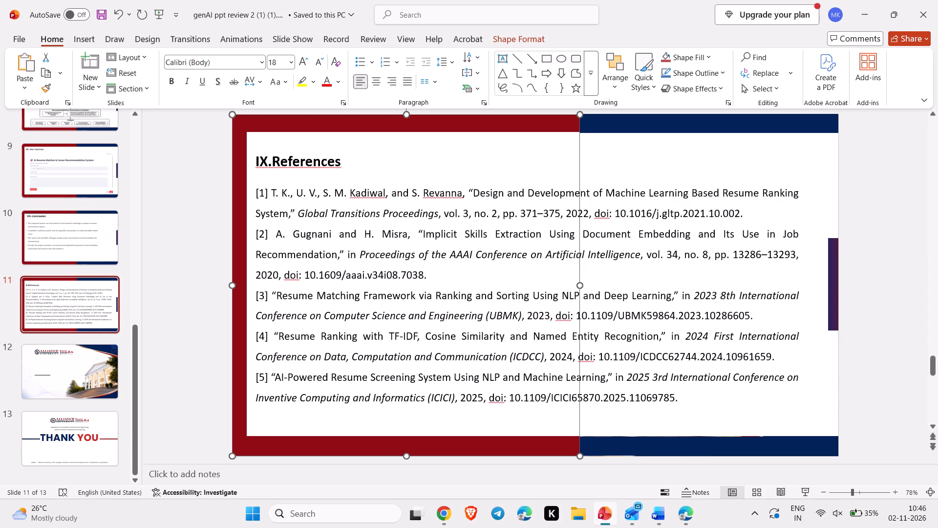
key("ctrl+c")
left_click(24, 381)
key("ctrl+v")
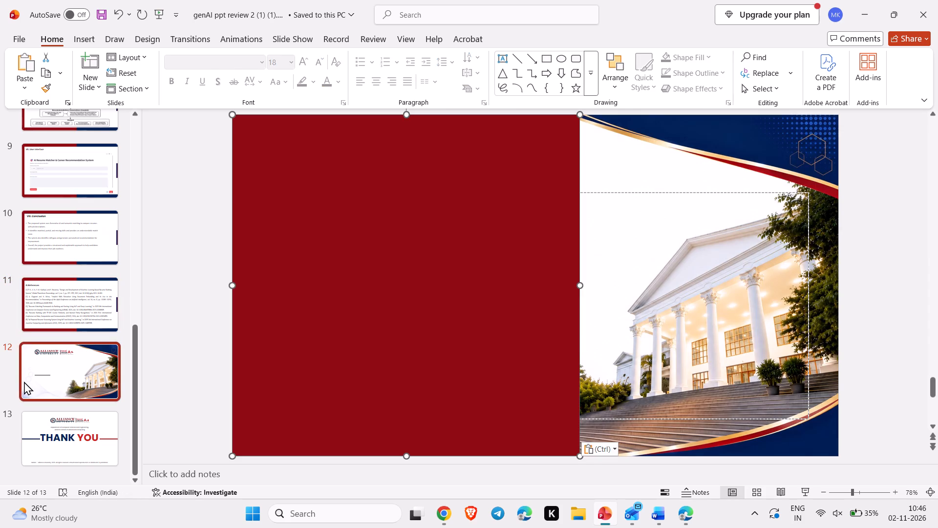
Copy the white background panel with its purple side tab from the Conclusion slide onto slide 12.
left_click(70, 292)
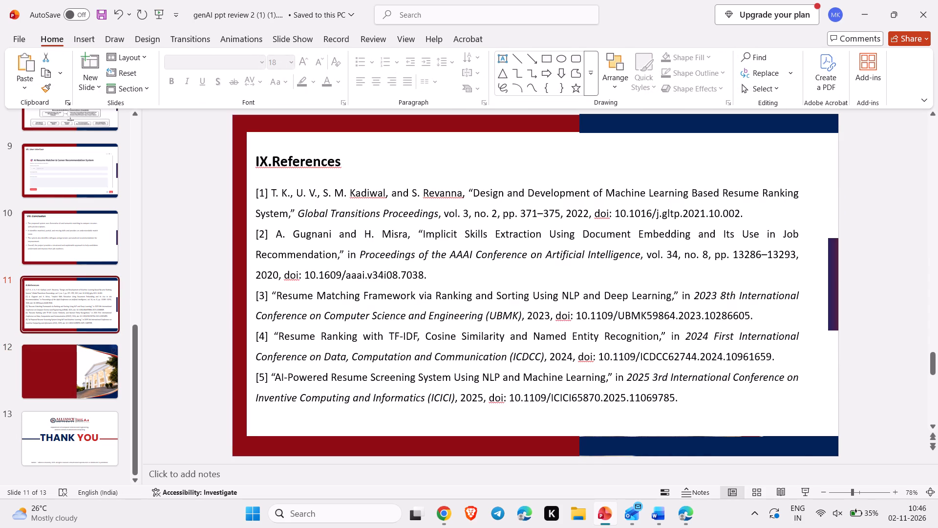
left_click(617, 156)
left_click(467, 170)
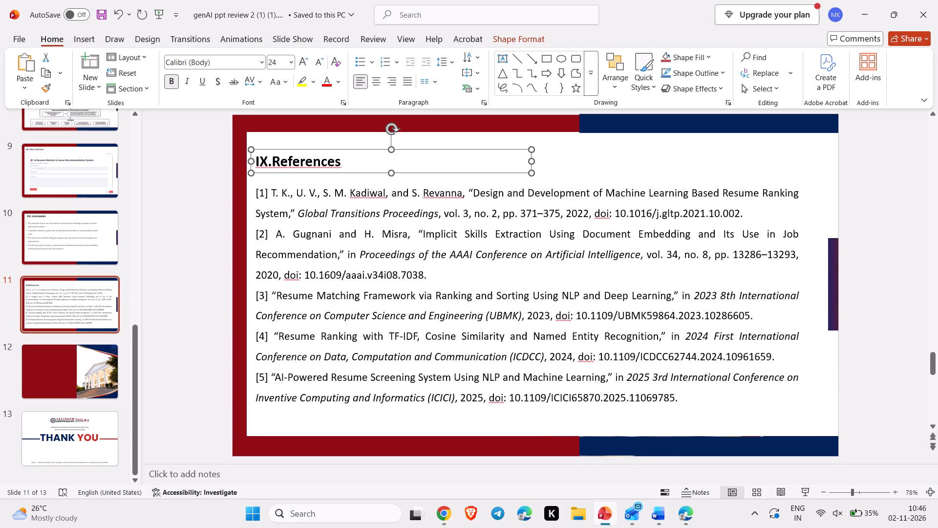
left_click(647, 230)
left_click(672, 170)
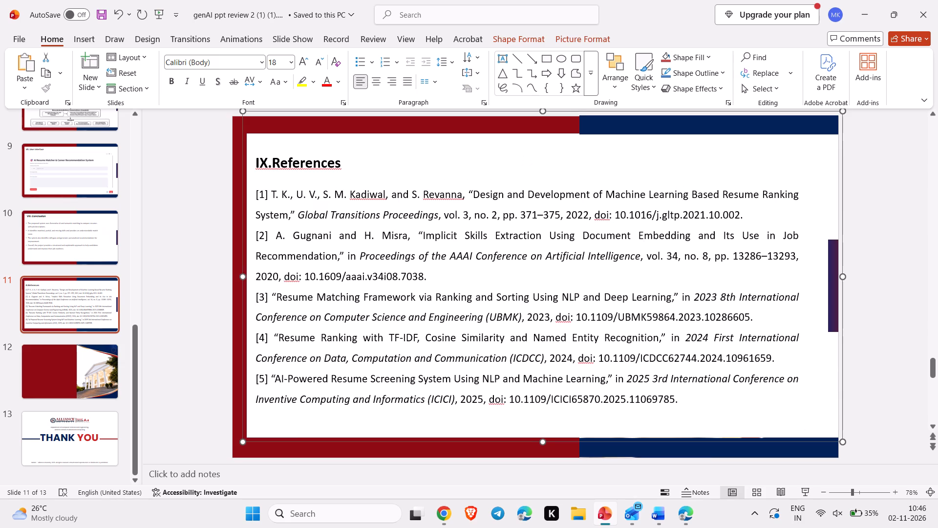
left_click(70, 261)
left_click(104, 237)
left_click(360, 420)
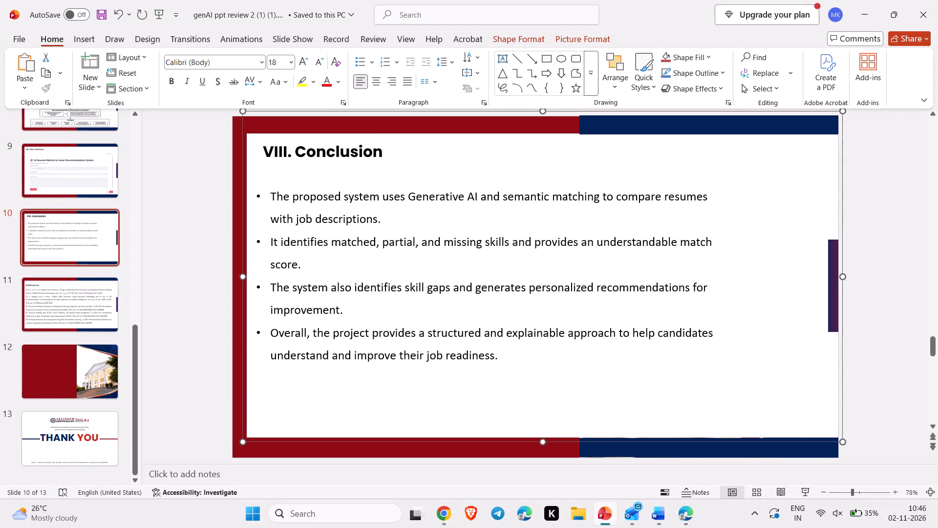
key("ctrl+c")
left_click(79, 364)
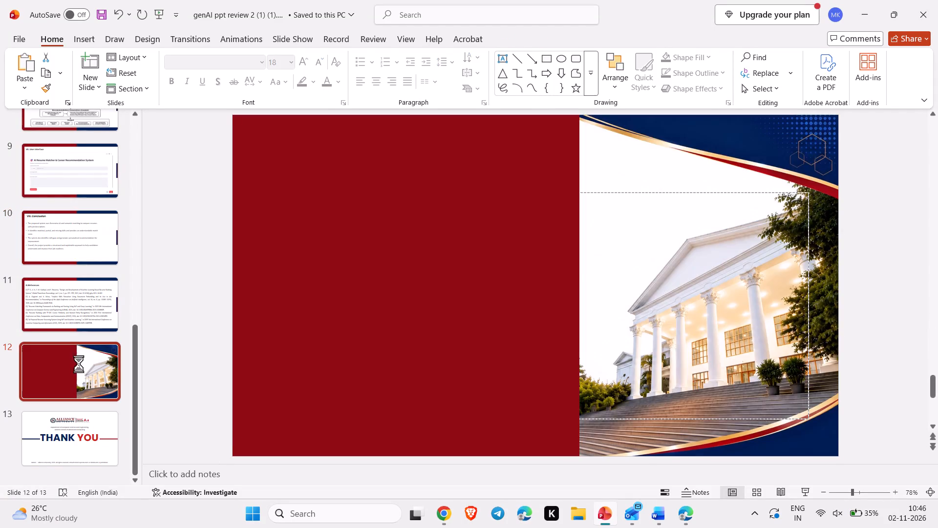
key("ctrl+v")
Copy the navy strip along the top edge of slide 11 onto slide 12.
left_click(107, 300)
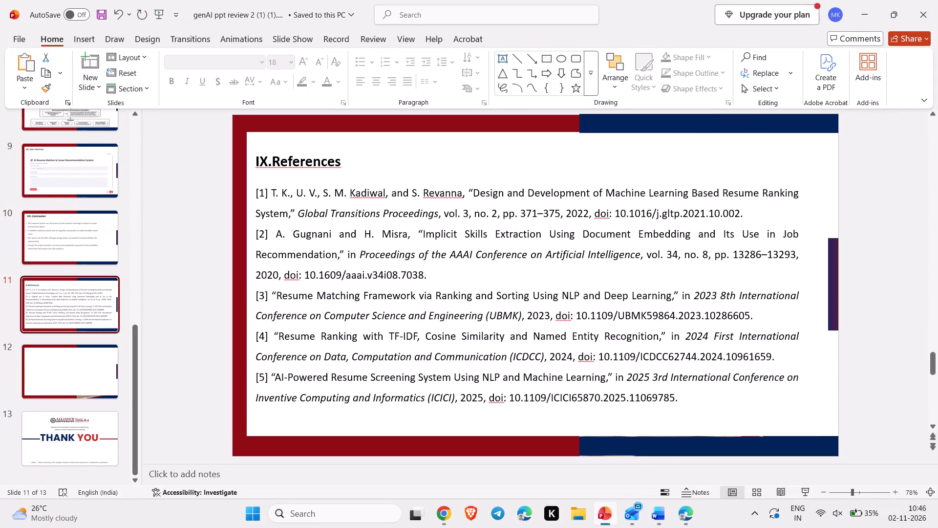
left_click(710, 124)
key("ctrl+c")
left_click(63, 382)
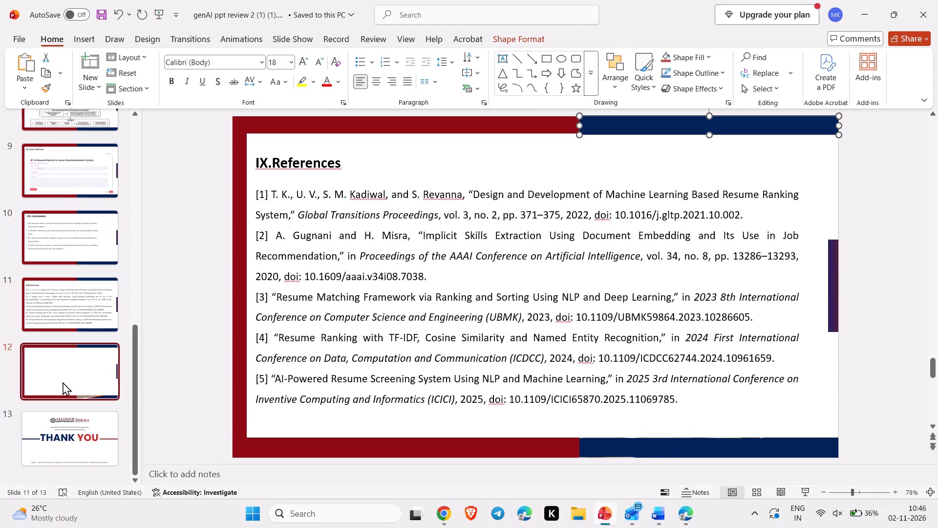
key("ctrl+v")
Copy the navy strip along the bottom edge of slide 11 onto slide 12.
left_click(64, 319)
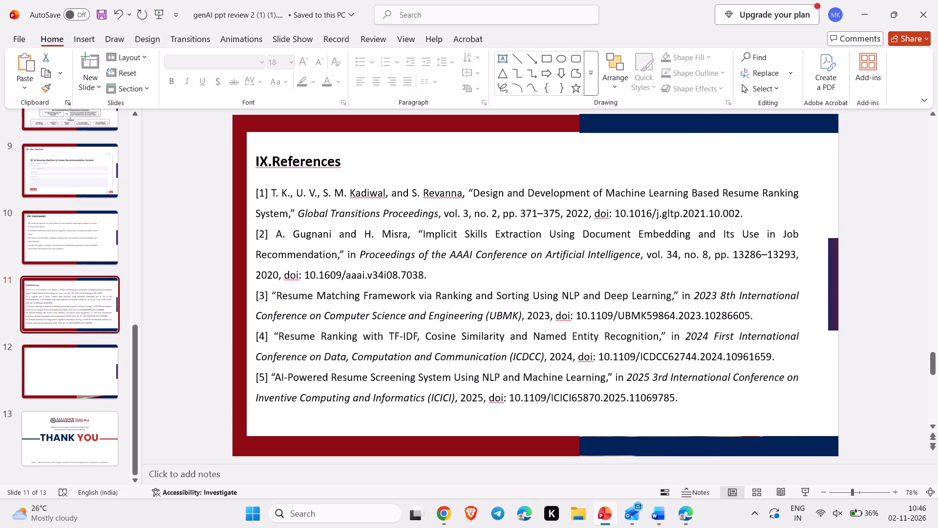
left_click(728, 441)
key("ctrl+c")
left_click(84, 370)
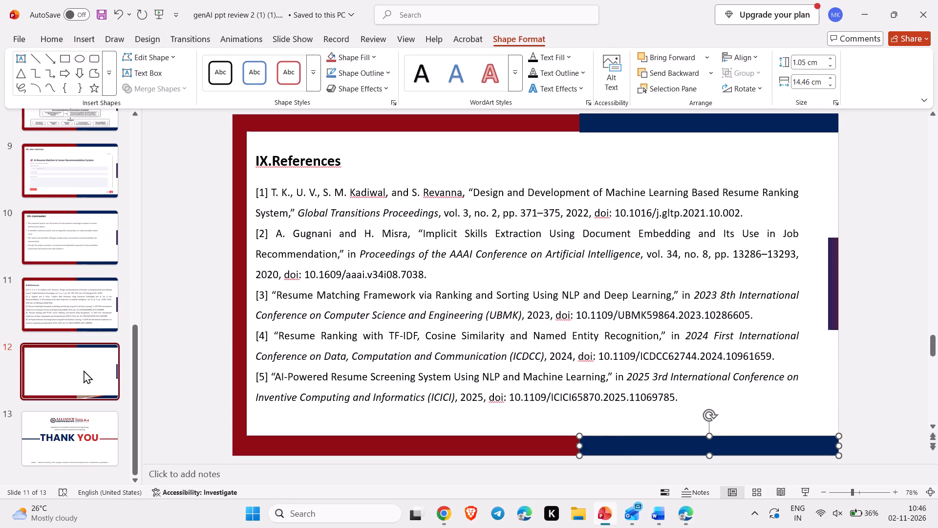
key("ctrl+v")
Reposition slide 11's "IX.References" heading slightly lower, with its text box flush against the white area's left edge.
left_click(57, 300)
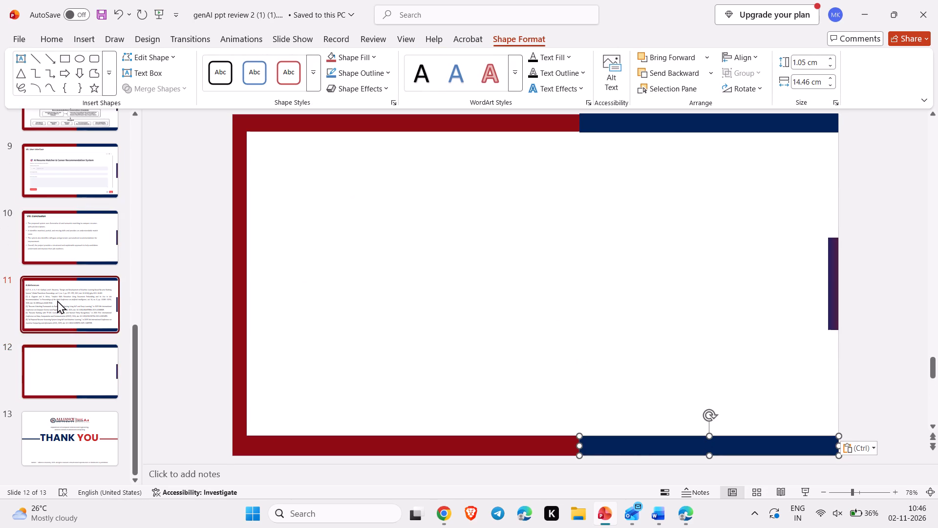
left_click(365, 157)
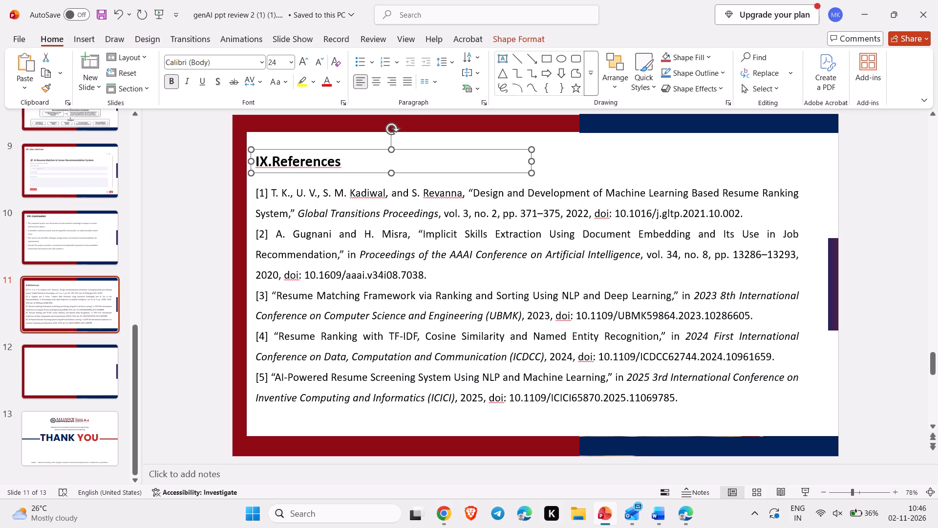
left_click_drag(351, 159, 337, 165)
left_click(337, 165)
left_click_drag(337, 165, 344, 163)
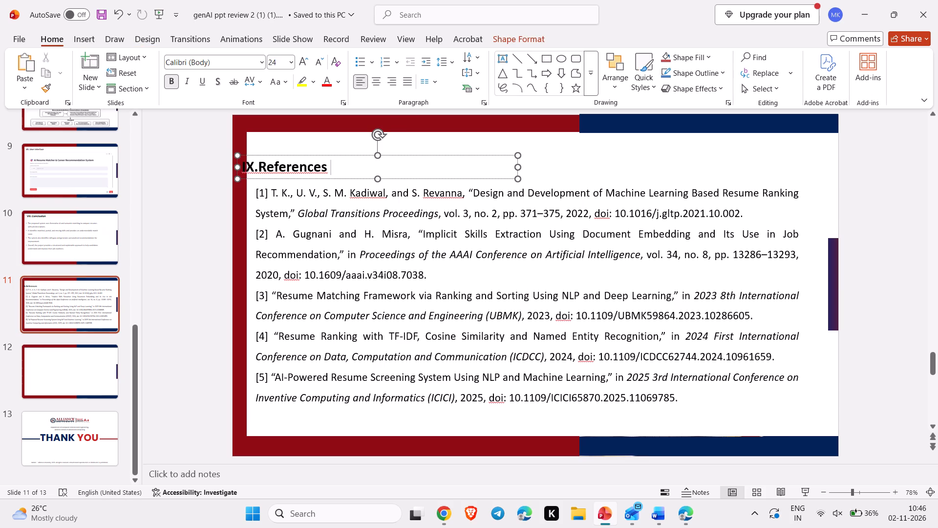
left_click_drag(350, 161, 361, 161)
left_click(361, 161)
left_click_drag(361, 161, 362, 161)
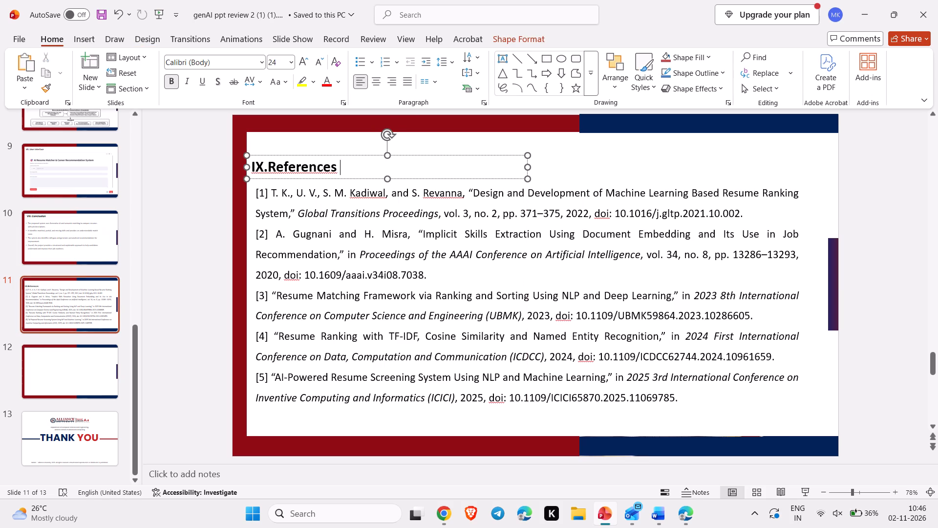
left_click_drag(362, 161, 366, 160)
left_click(366, 160)
left_click_drag(366, 160, 372, 161)
Nudge slide 11's "IX.References" heading slightly right so it lines up with the reference text below.
left_click_drag(367, 158, 373, 159)
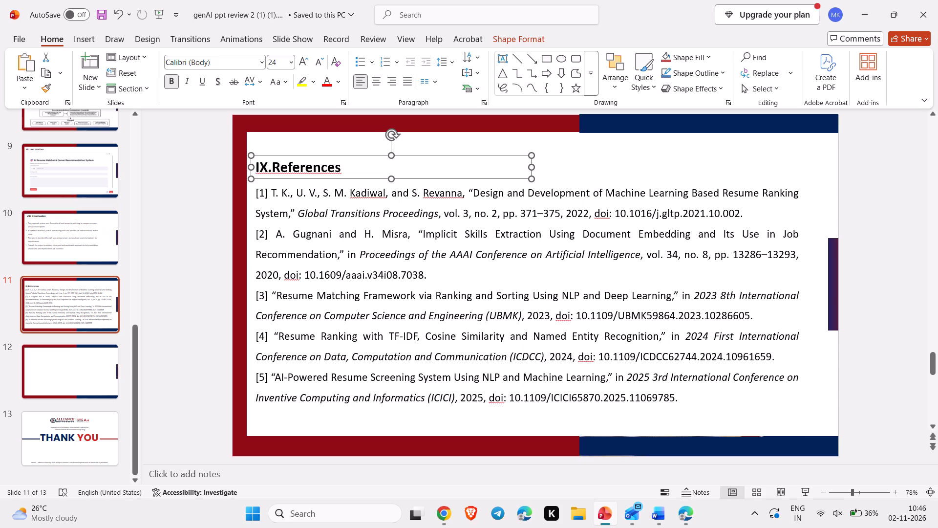
Copy the word "References" from slide 11's heading into a new text box at the top of slide 12's white area.
left_click(346, 168)
left_click(331, 164)
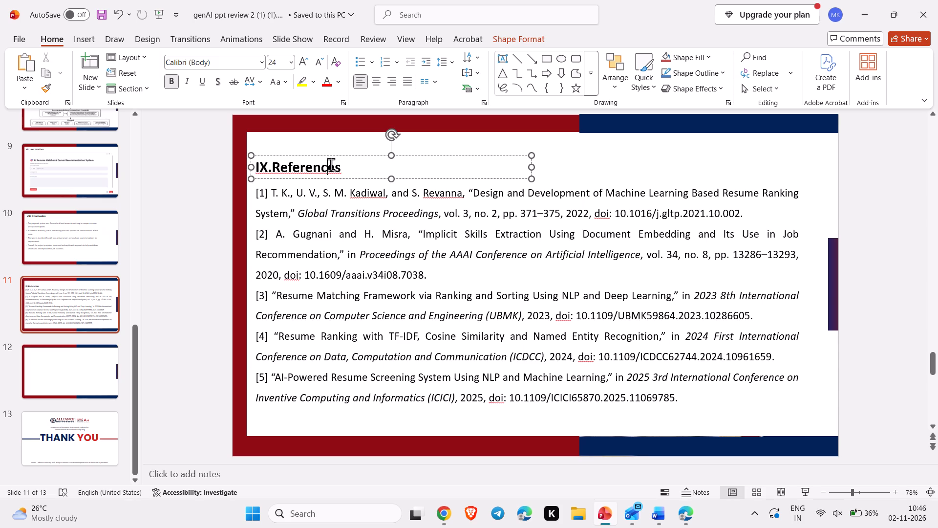
left_click(367, 164)
left_click(337, 170)
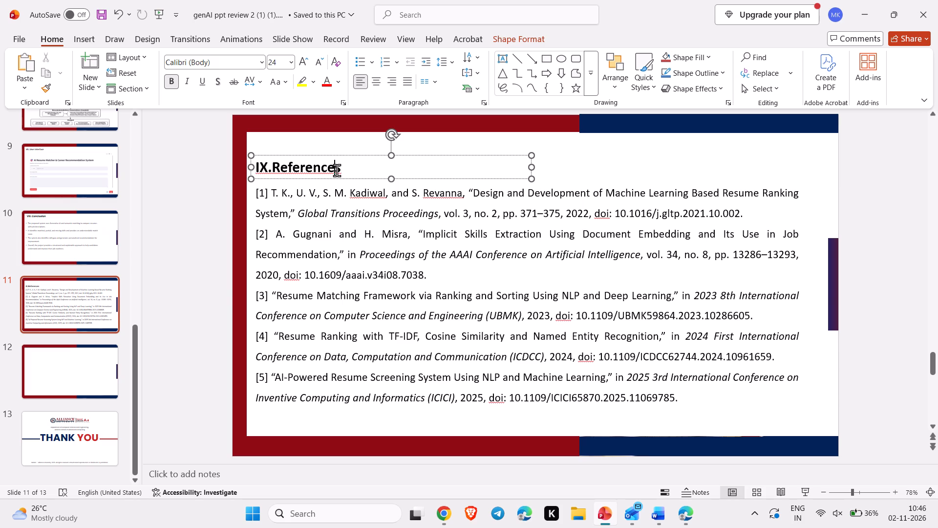
left_click(342, 168)
left_click_drag(340, 168, 271, 170)
key("ctrl+c")
left_click(60, 375)
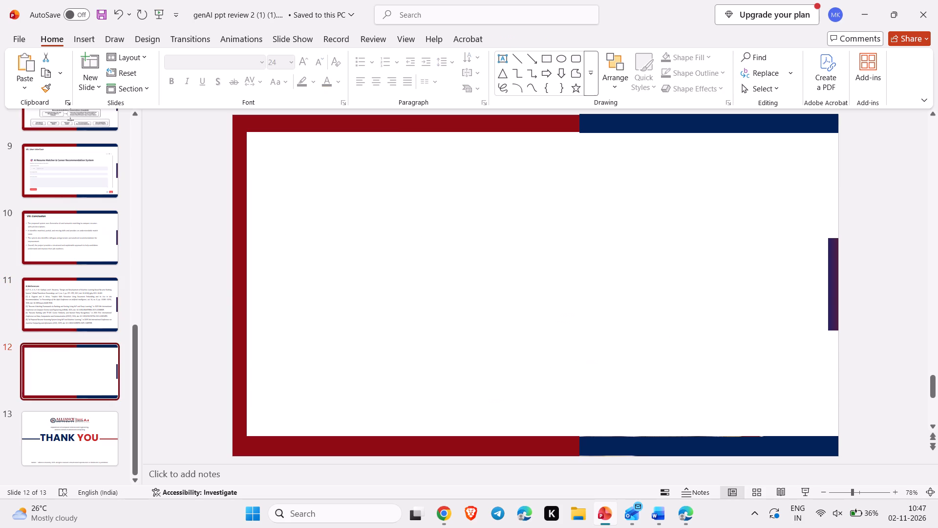
left_click(62, 41)
left_click(76, 41)
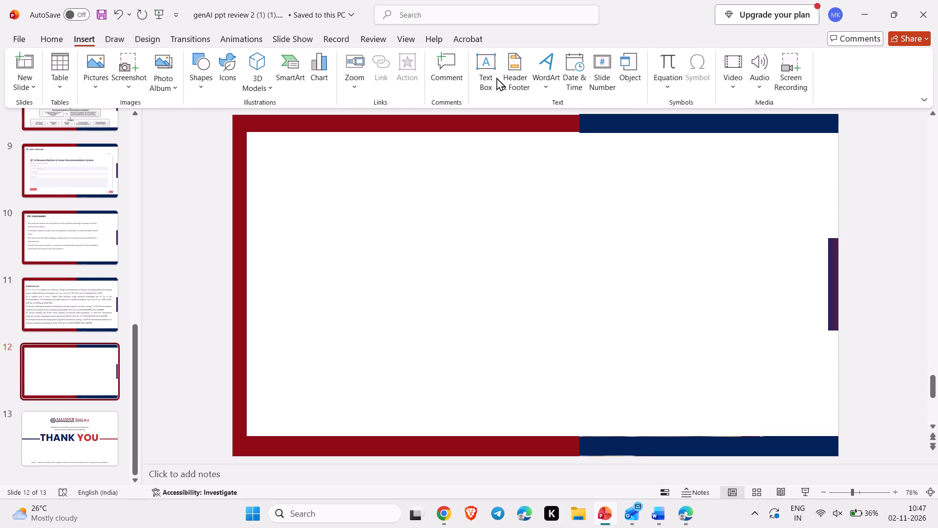
left_click(496, 77)
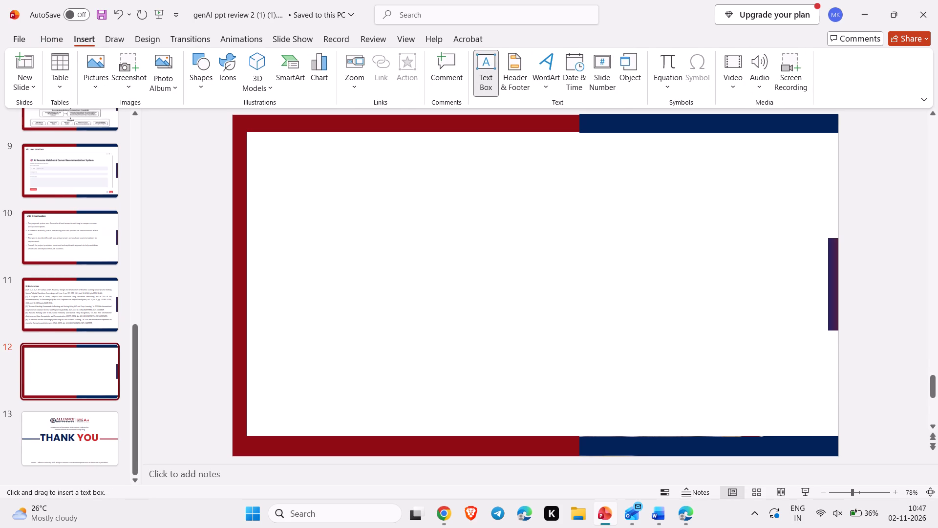
left_click_drag(250, 140, 478, 180)
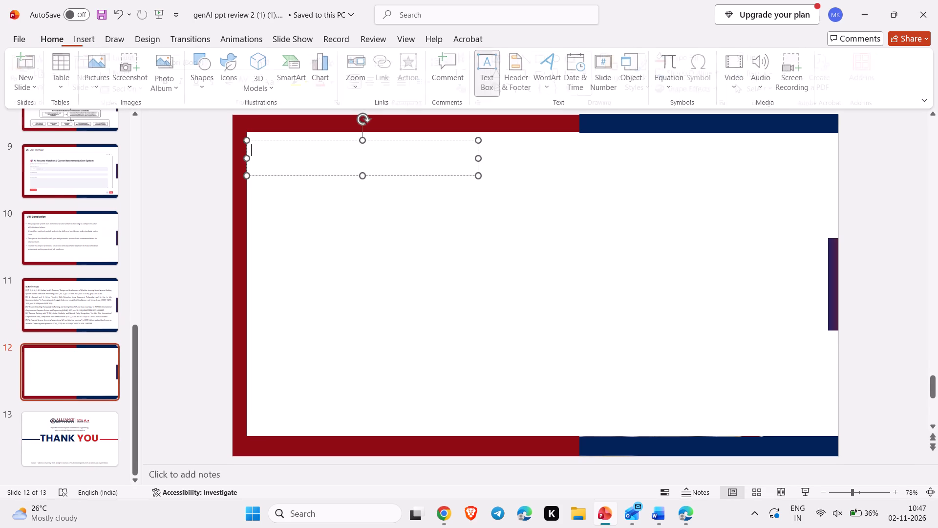
key("ctrl+v")
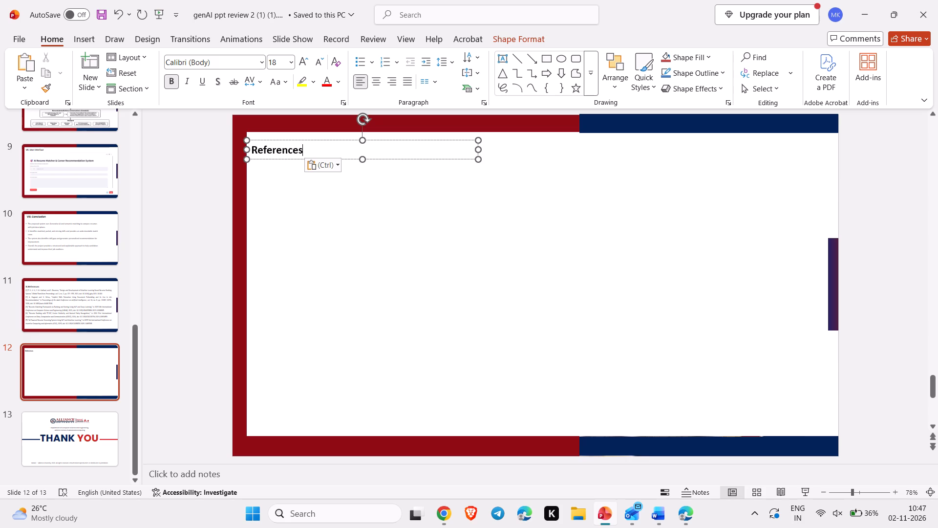
Enlarge slide 12's "References" heading to 24 pt.
key("ctrl+a")
double_click(303, 62)
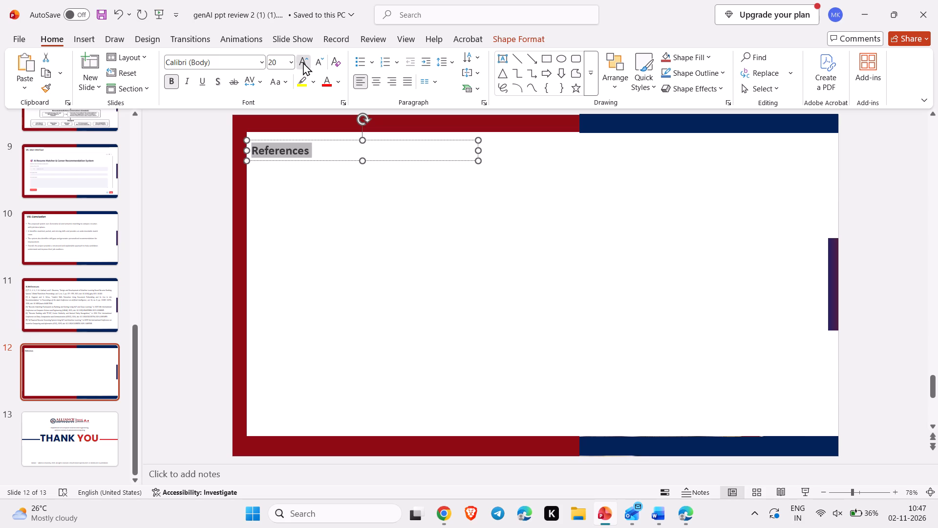
left_click(343, 241)
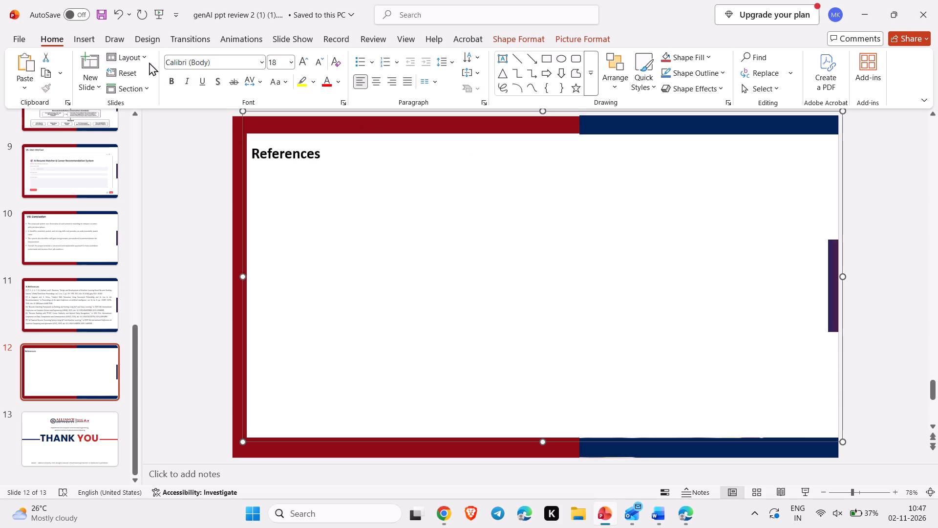
Draw a large text box on slide 12 spanning most of the white area beneath the "References" heading.
left_click(91, 40)
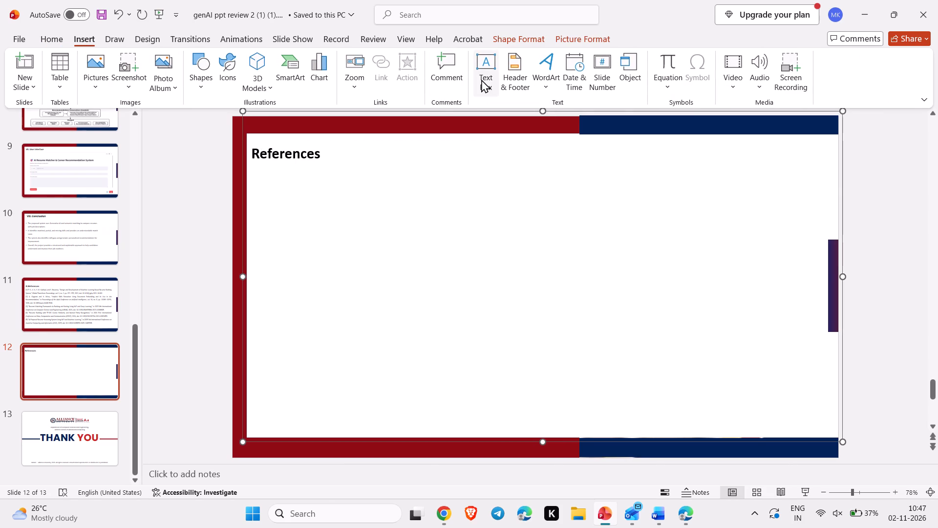
left_click(481, 79)
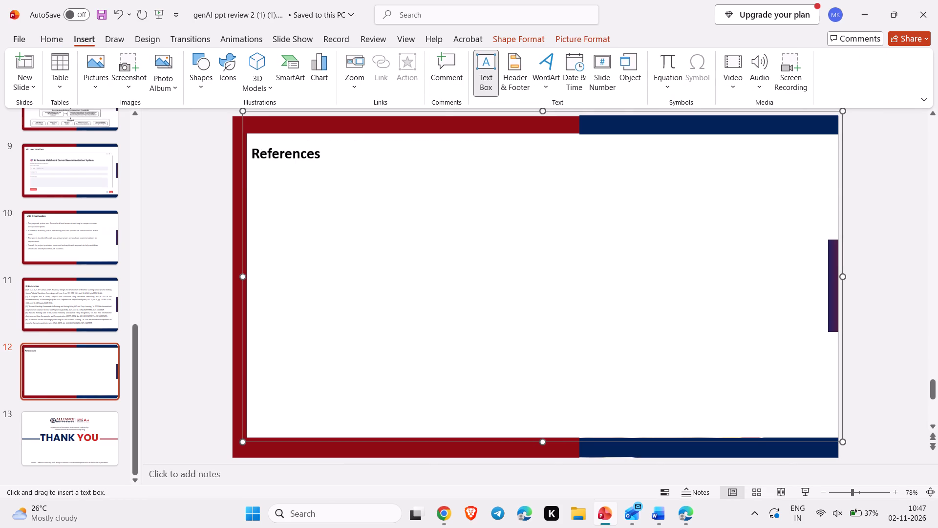
left_click_drag(251, 174, 801, 427)
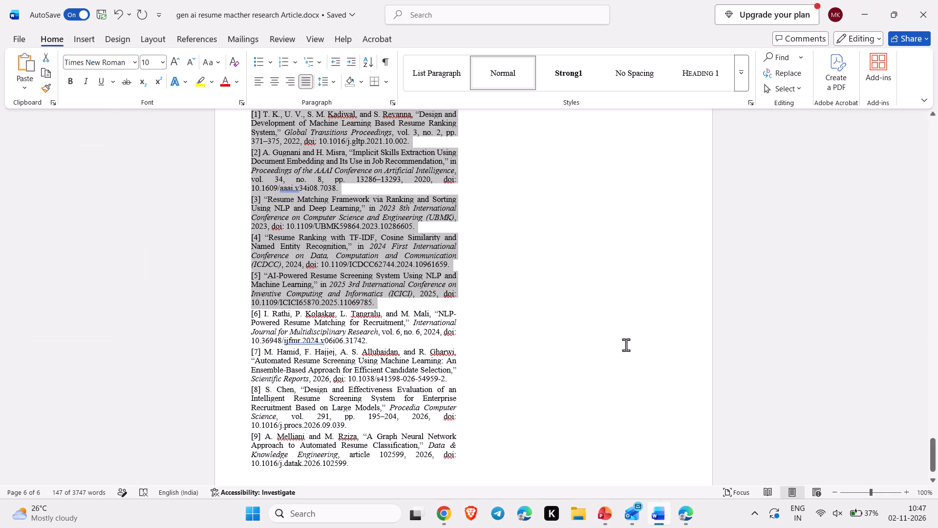
Copy references [6] to [10] from the research article in Word into slide 12's new text box in PowerPoint.
scroll(587, 369, "up", 1)
left_click_drag(623, 313, 522, 284)
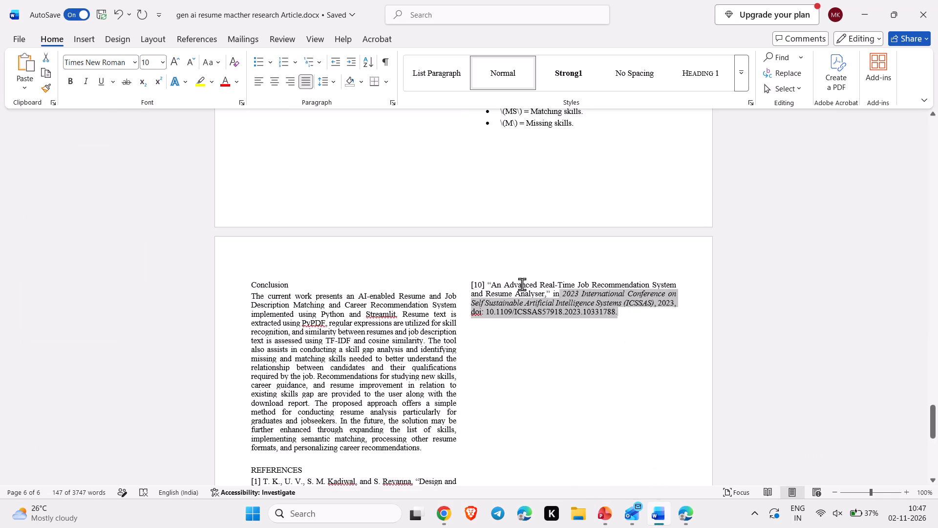
left_click_drag(522, 284, 275, 485)
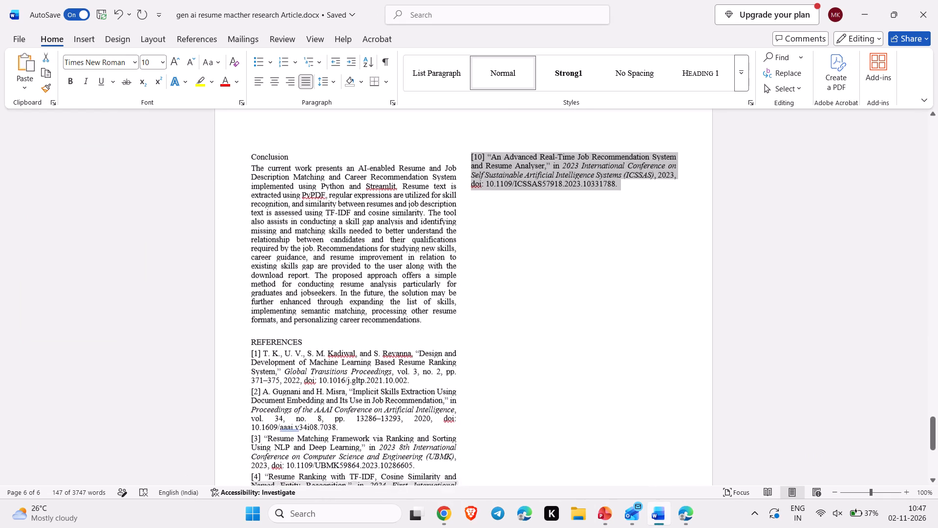
left_click_drag(275, 485, 243, 403)
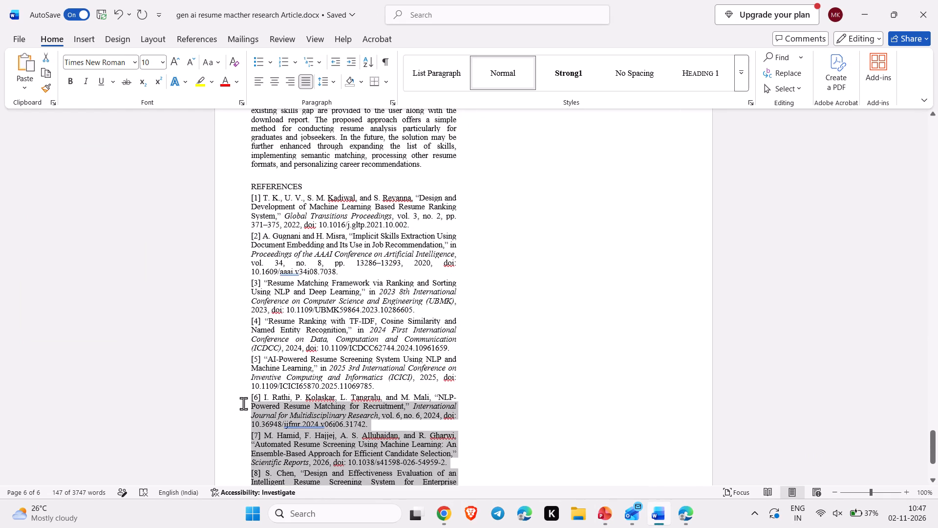
left_click_drag(243, 403, 244, 400)
key("ctrl+c")
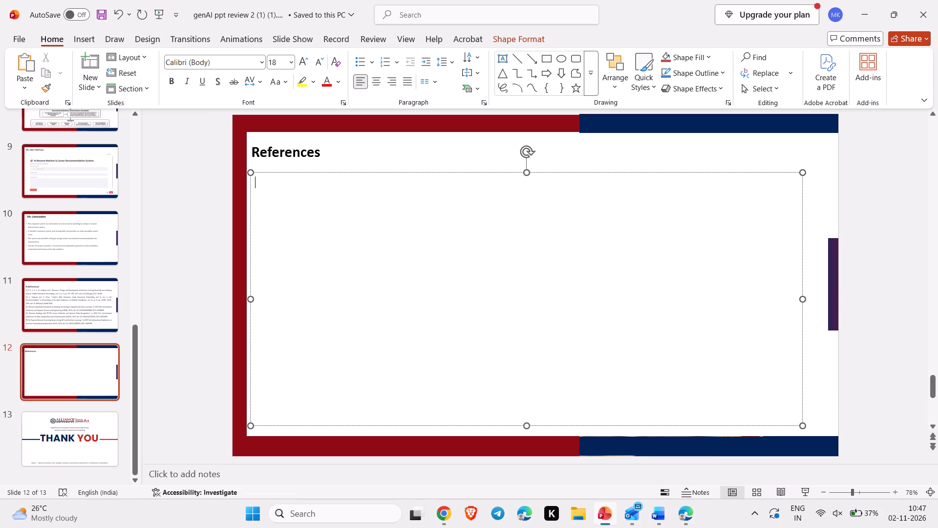
key("ctrl+v")
Format slide 12's reference text with 1.5 line spacing and justified alignment.
key("ctrl+a")
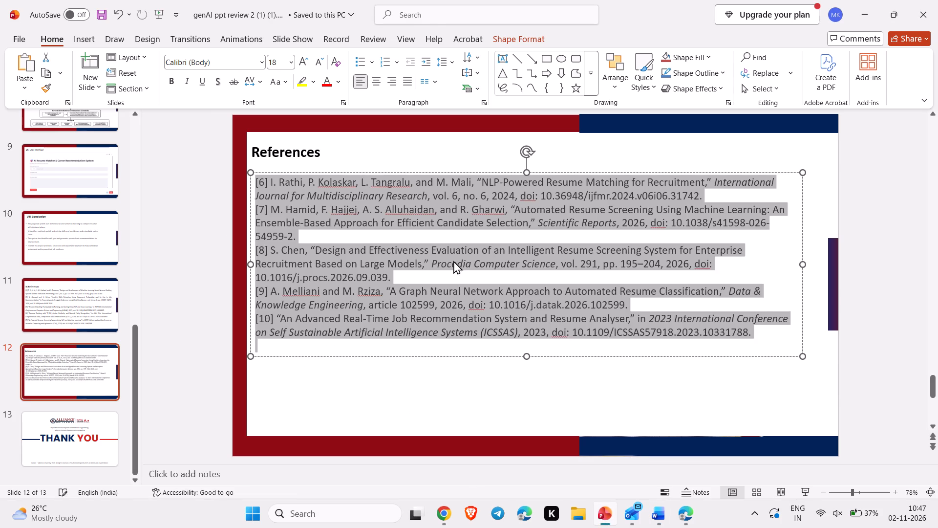
left_click(448, 67)
left_click(466, 96)
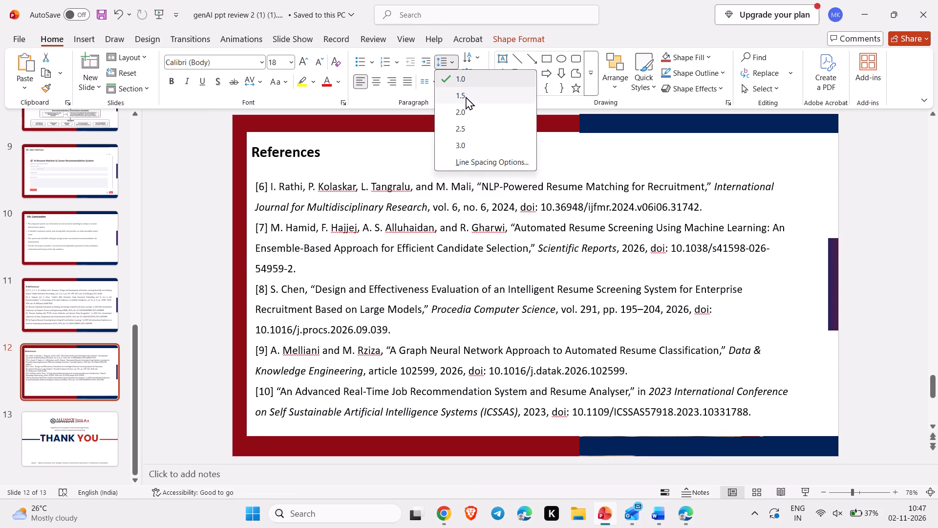
left_click(406, 79)
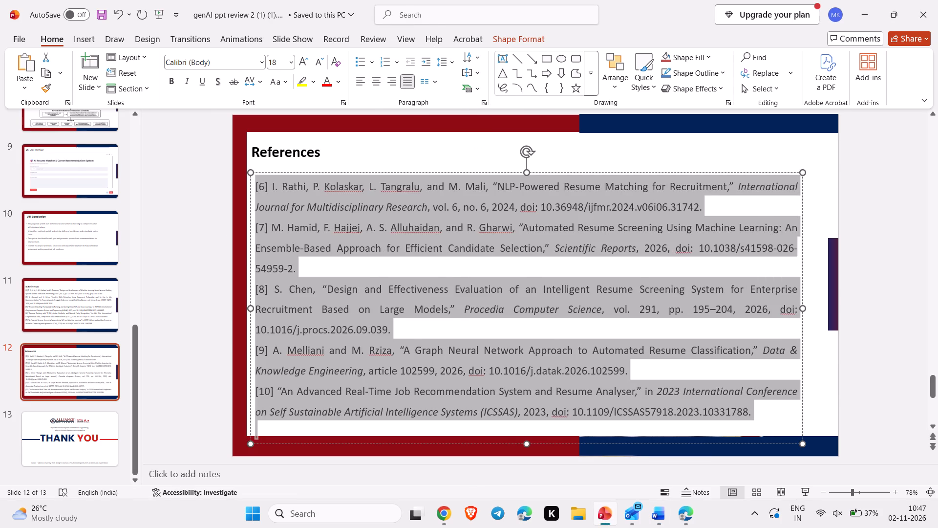
left_click(309, 173)
Move slide 12's "References" heading slightly down and right to align with the reference text.
left_click(290, 145)
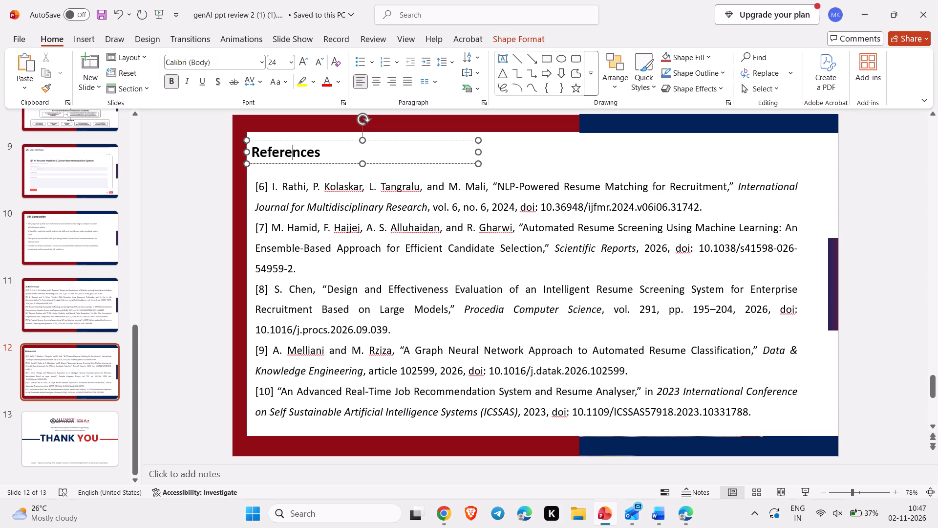
left_click_drag(267, 140, 271, 151)
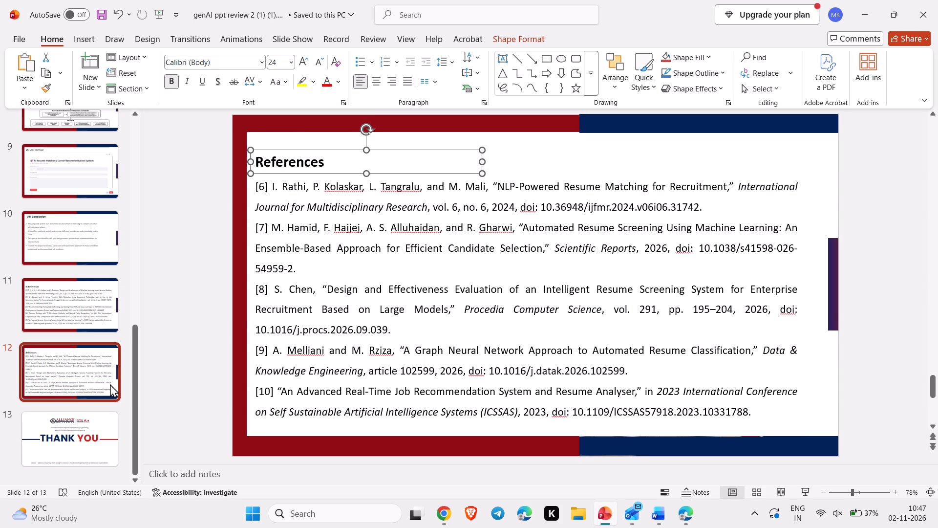
Add "References" as item IX after Conclusion in the Outline list on slide 2.
left_click(61, 311)
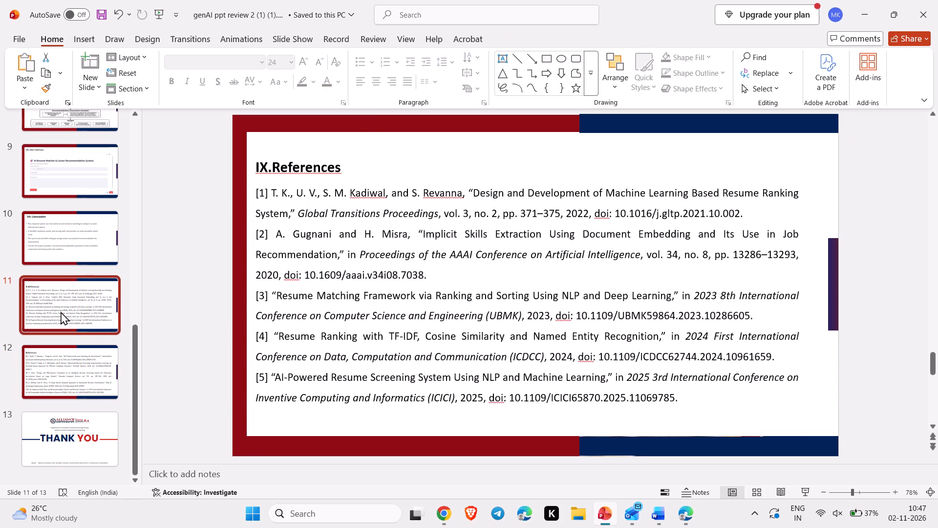
key("Up")
key("Up")
key("Up")
key("Up")
key("Up")
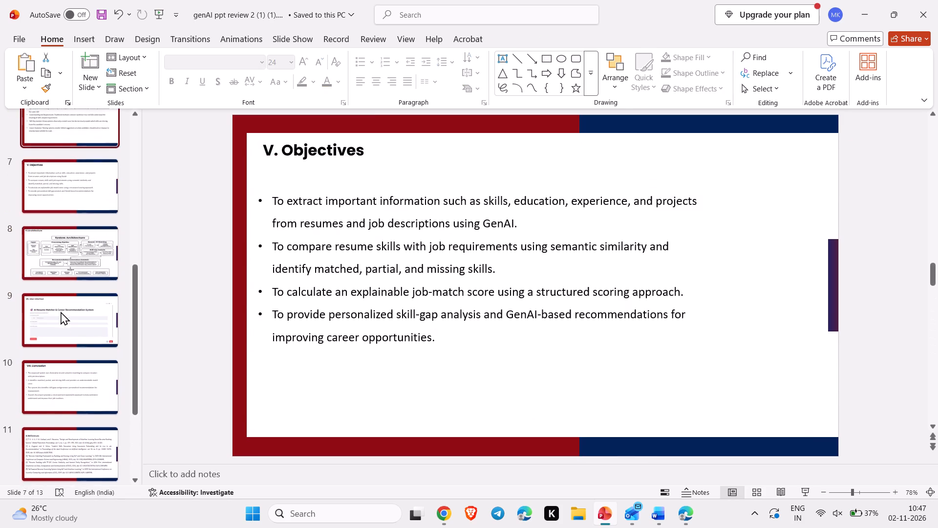
key("Up")
key("Up")
key("Up")
key("Up")
key("Up")
key("Down")
key("Down")
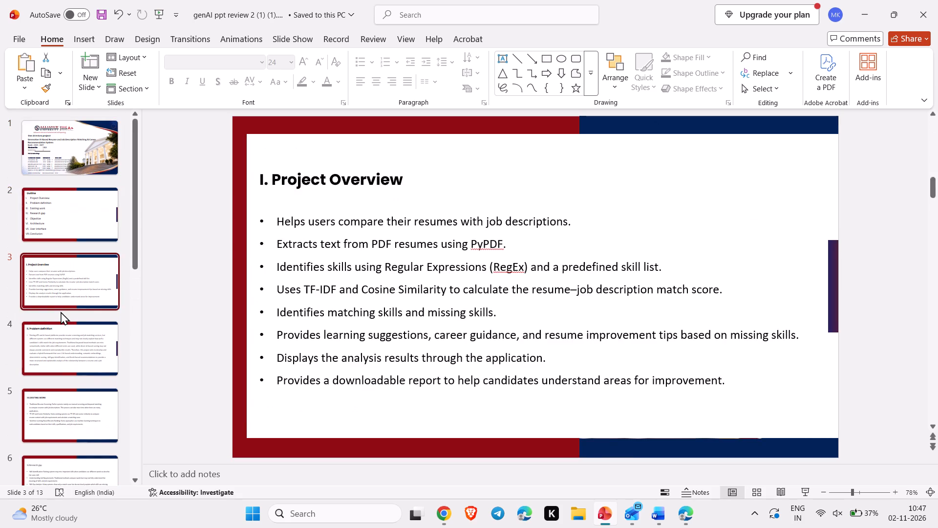
key("Up")
left_click(380, 413)
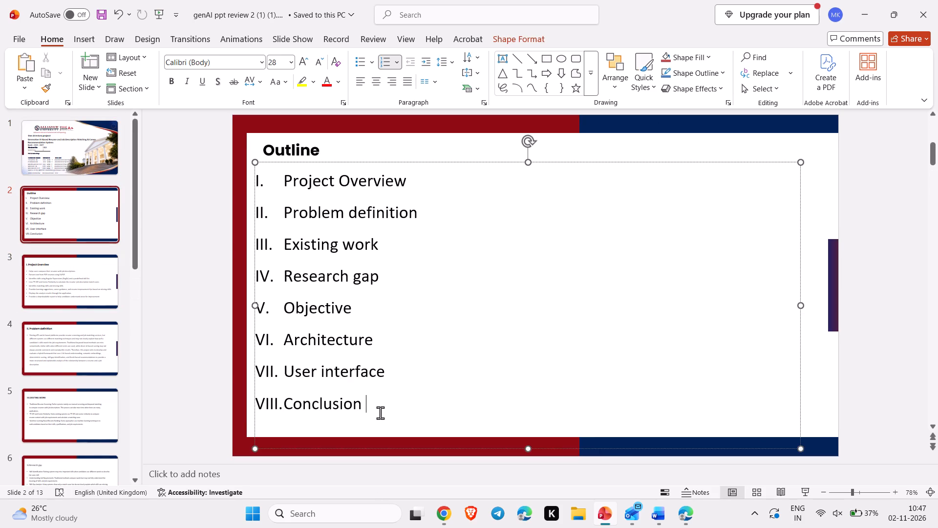
key("Return")
type("references")
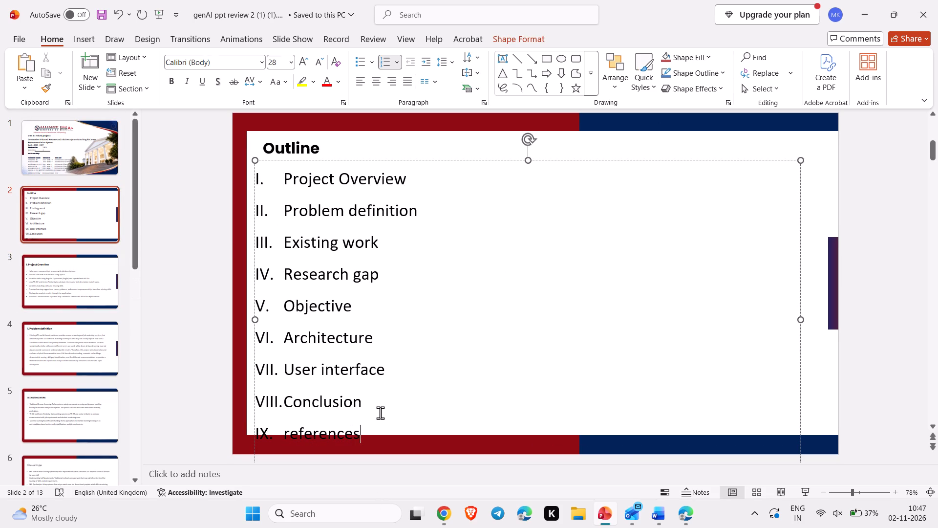
key("space")
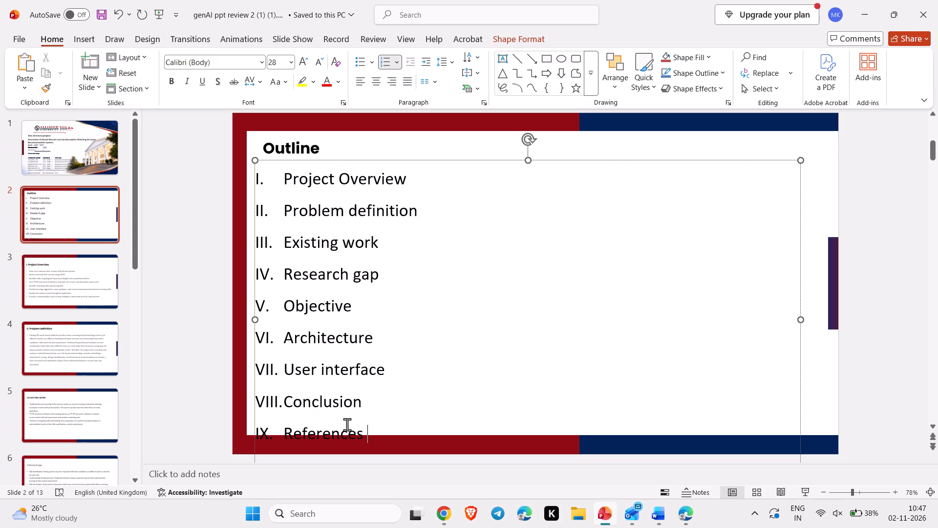
Set the line spacing of slide 2's whole Outline list to 1.0.
key("ctrl+a")
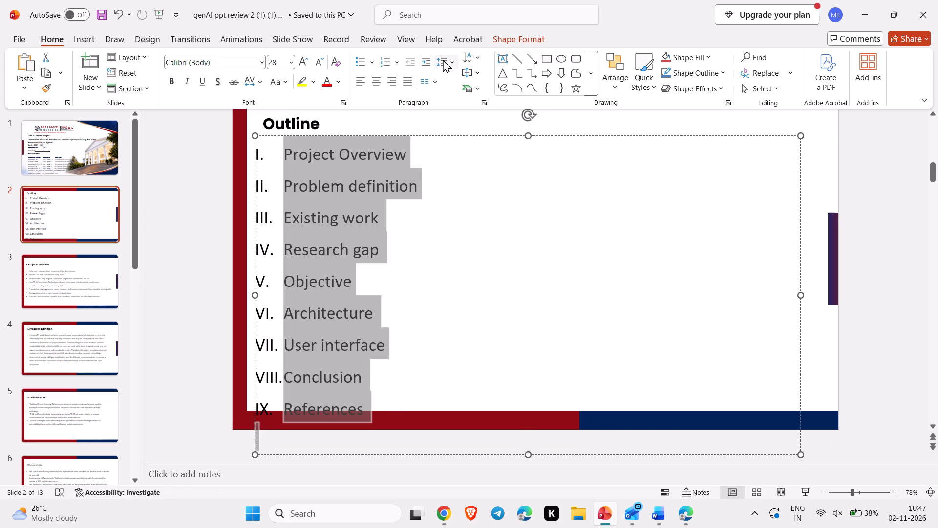
left_click(443, 59)
left_click(463, 81)
left_click(451, 218)
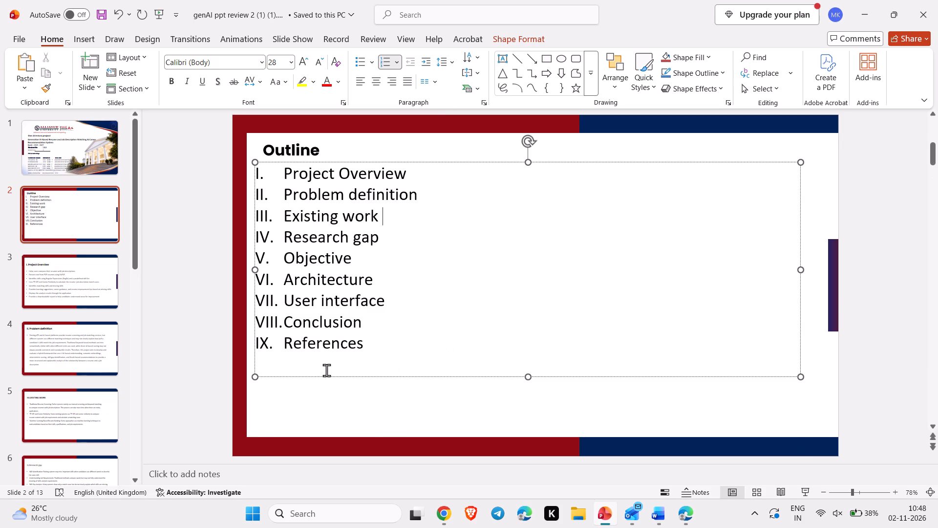
Move the Outline list slightly lower beneath its heading on slide 2.
left_click_drag(344, 162, 344, 169)
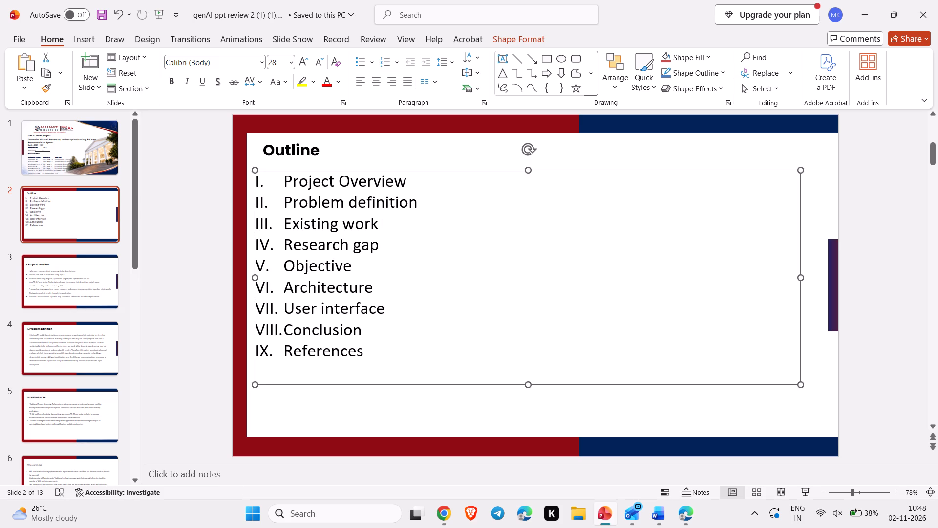
Review the remaining slides in order, from Problem definition through to the closing Thank You slide.
left_click(53, 346)
key("Down")
key("Down")
key("Down")
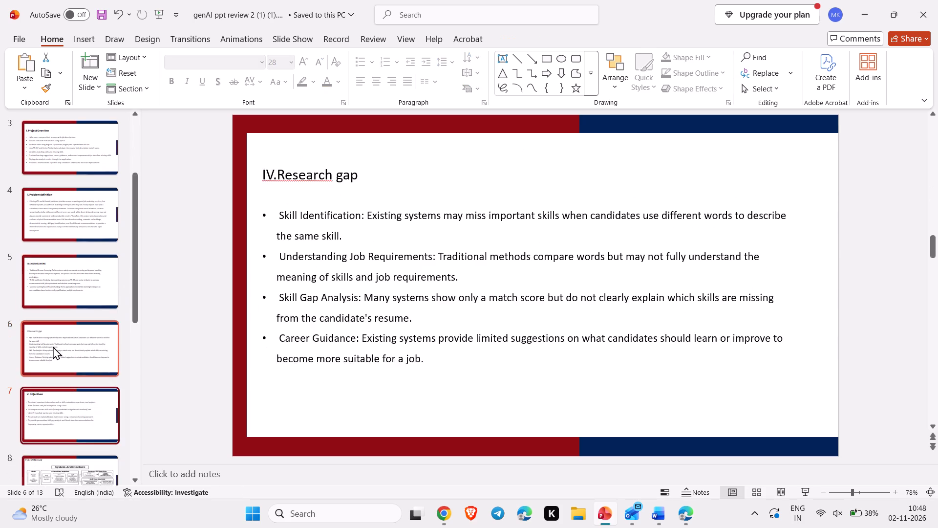
key("Down")
key("Down")
key("Down")
key("Down")
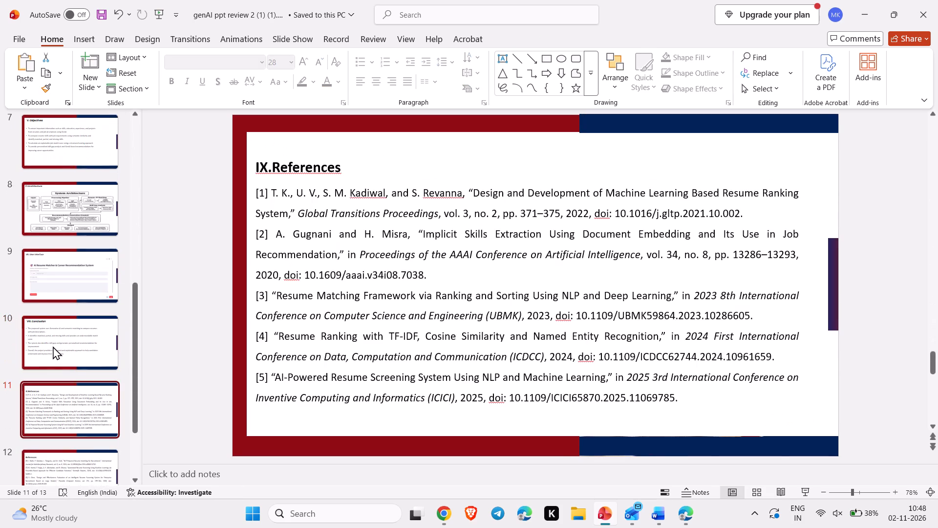
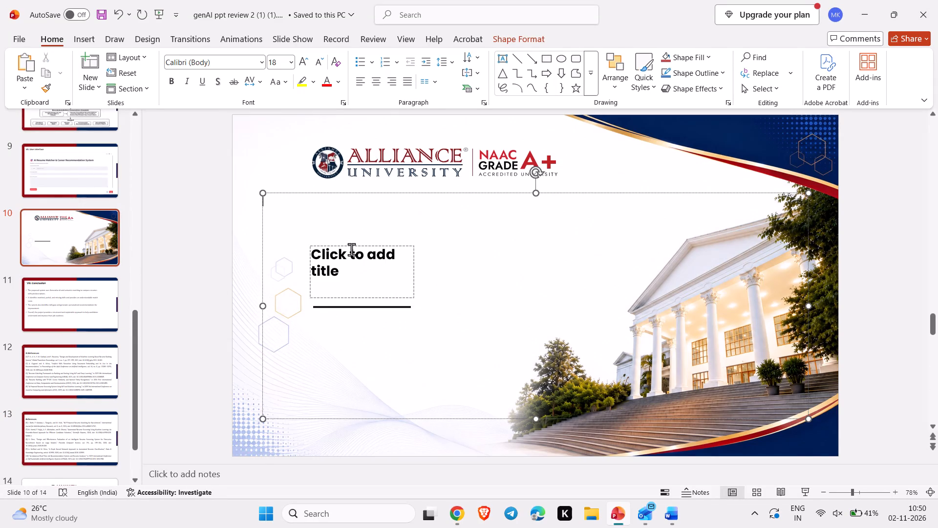
Copy the dark red background block from the User Interface slide onto blank slide 10.
left_click(89, 161)
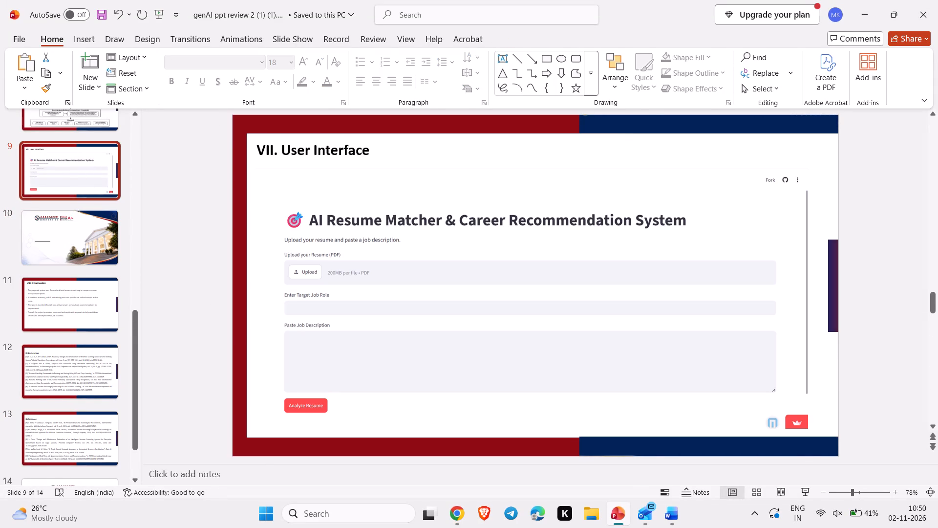
left_click(428, 153)
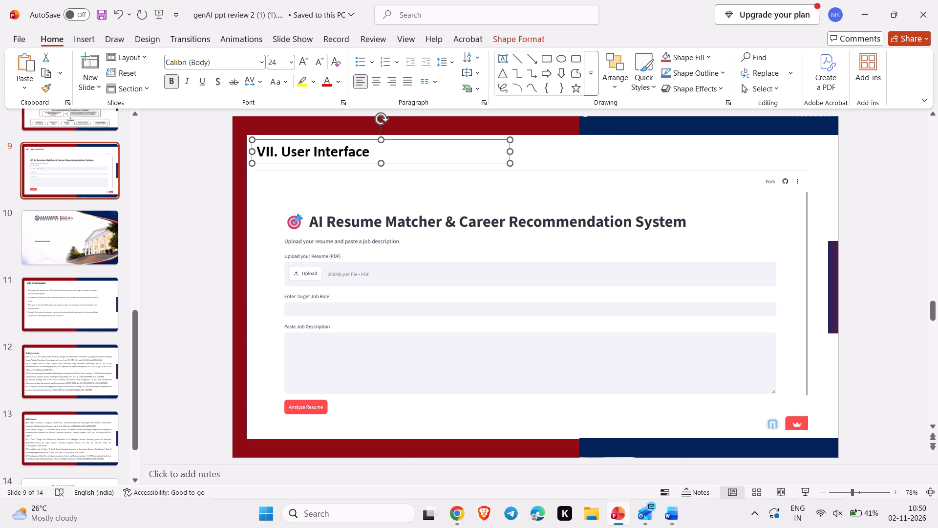
left_click(558, 118)
key("ctrl+c")
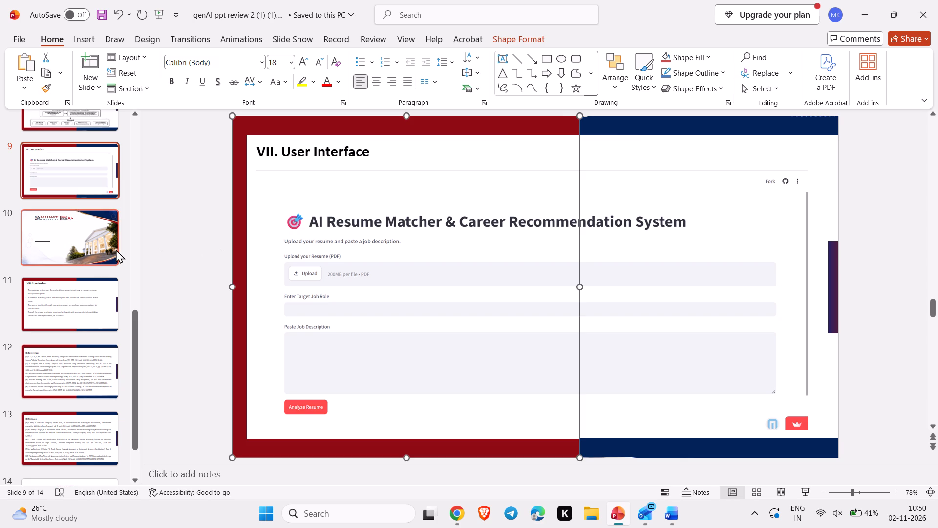
left_click(116, 249)
key("ctrl+v")
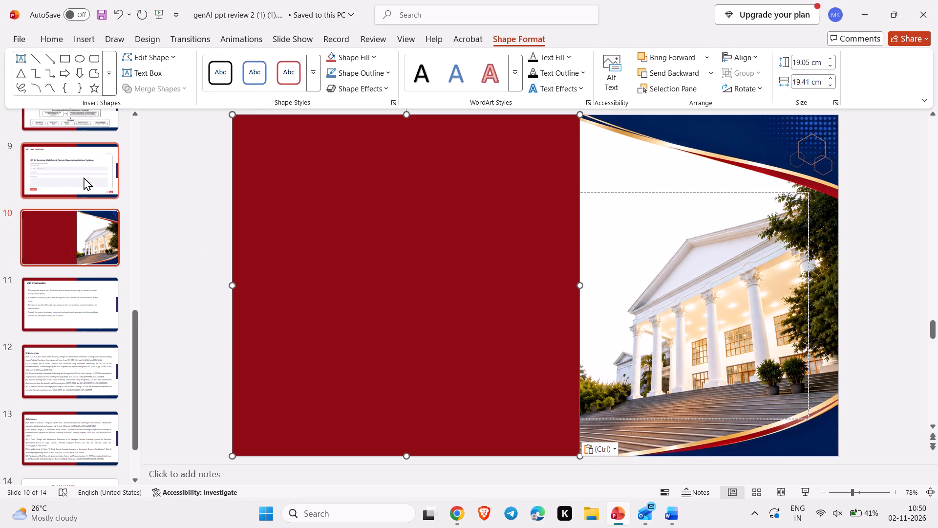
Copy the white content panel from the Objectives slide onto slide 10 over the red block.
left_click(84, 177)
left_click(623, 132)
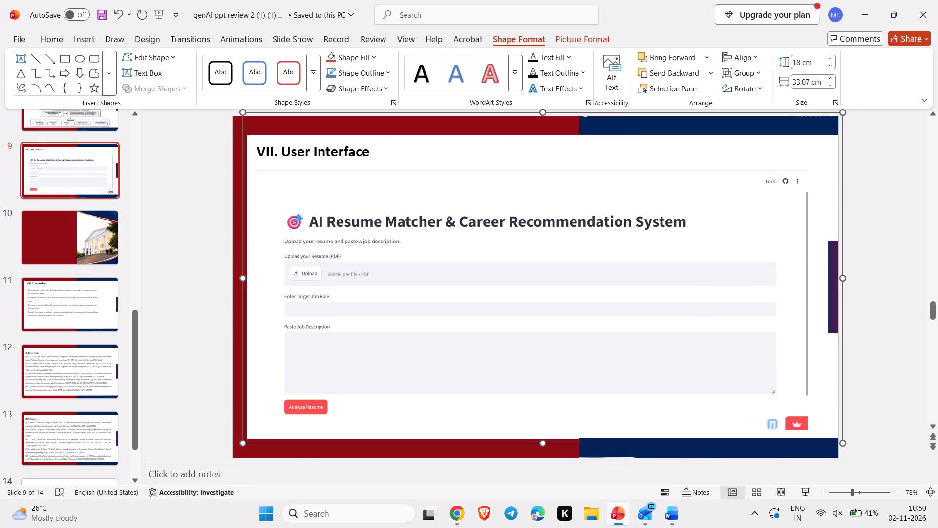
left_click(439, 156)
left_click(68, 373)
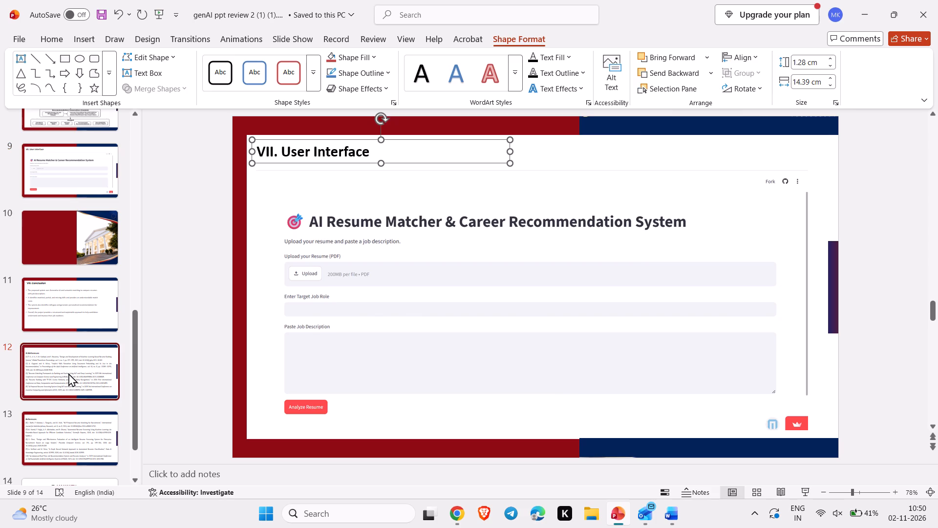
left_click(425, 148)
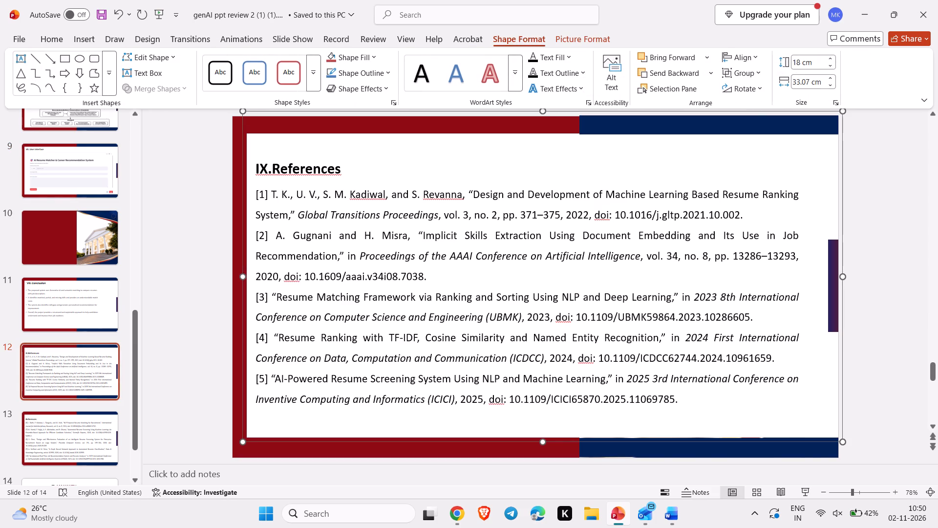
scroll(76, 153, "up", 1)
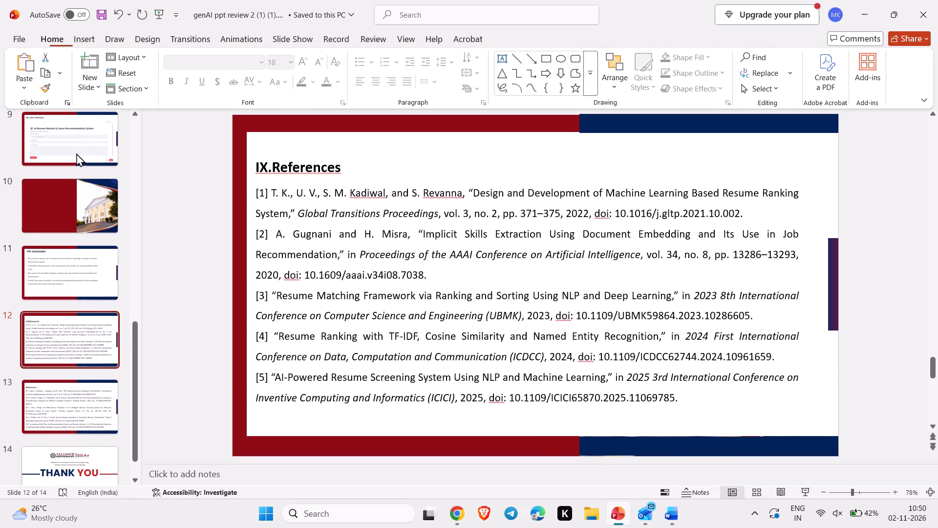
scroll(80, 249, "down", 3)
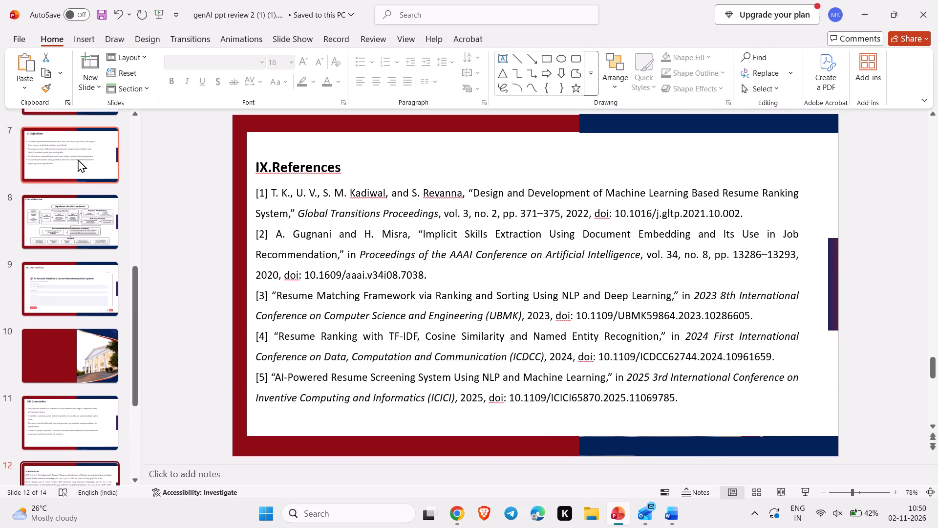
left_click(78, 159)
left_click(536, 156)
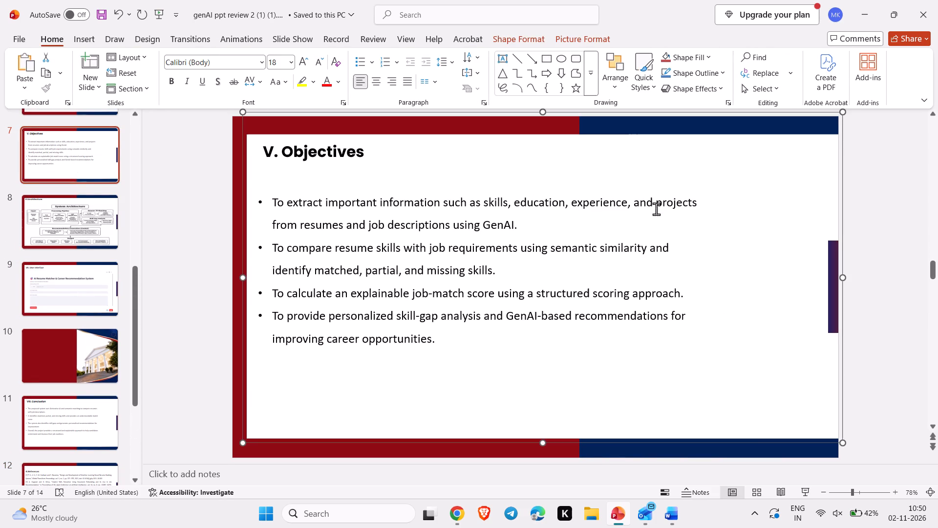
left_click(698, 401)
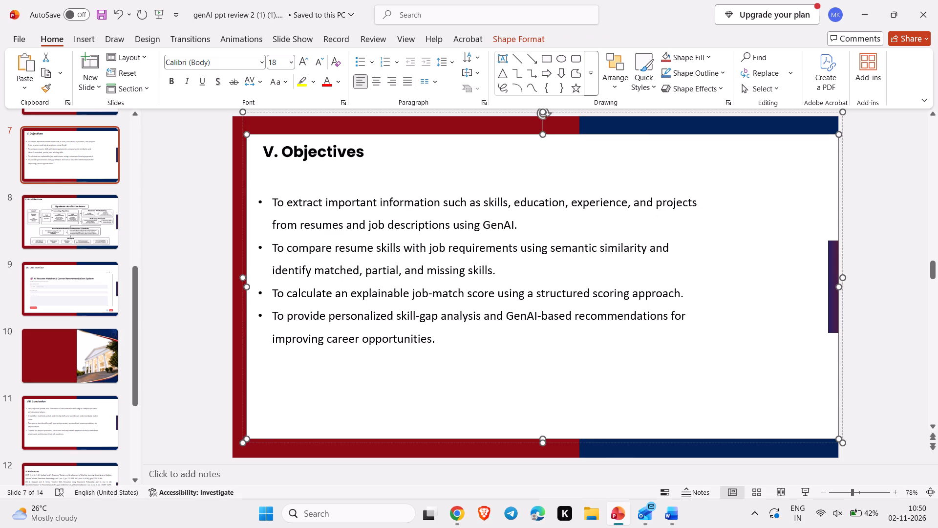
key("ctrl+c")
scroll(54, 444, "down", 1)
scroll(54, 444, "up", 1)
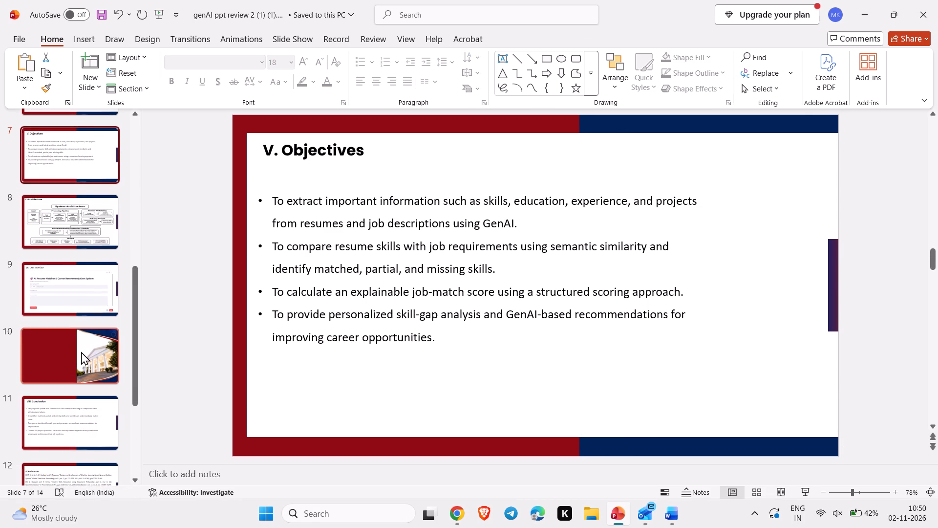
left_click(81, 352)
key("ctrl+v")
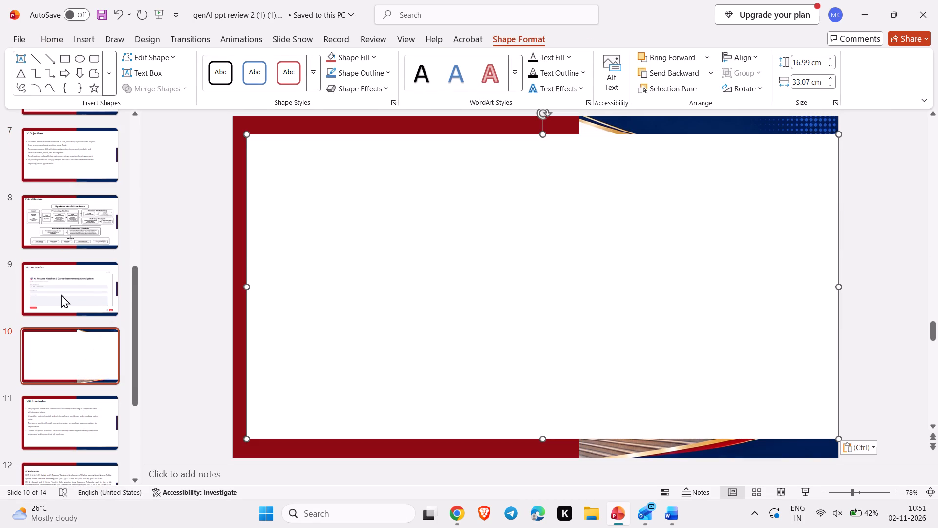
Copy the navy bar along the top edge of the Conclusion slide onto slide 10.
left_click(61, 294)
left_click(711, 126)
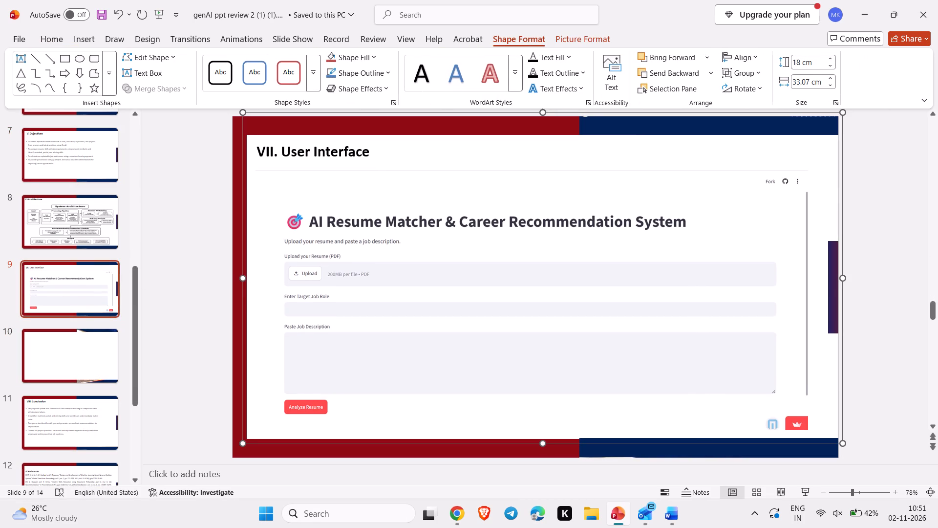
left_click(693, 137)
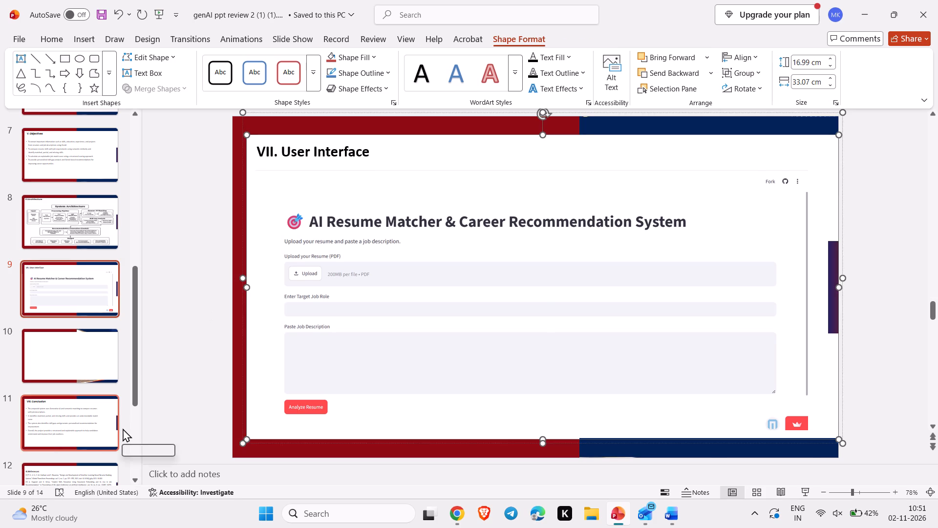
left_click(123, 428)
left_click(661, 119)
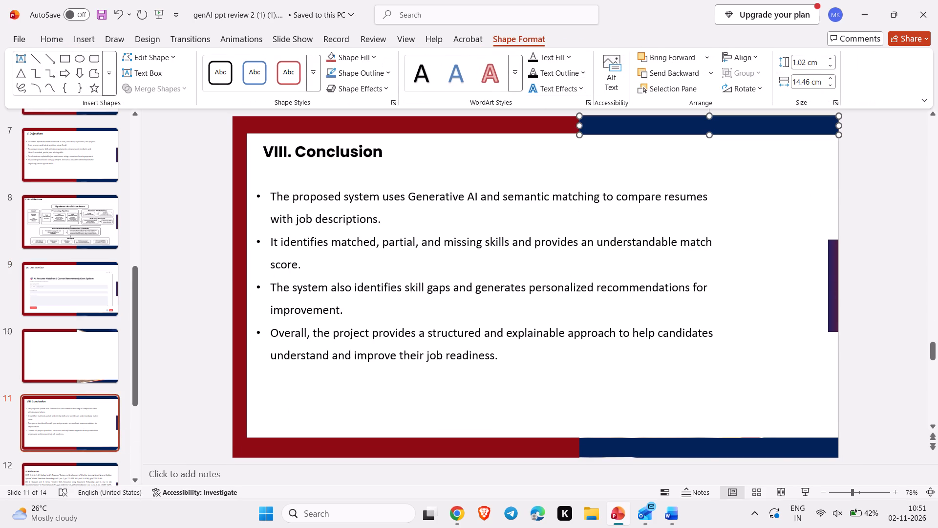
key("ctrl+c")
left_click(98, 320)
left_click(78, 356)
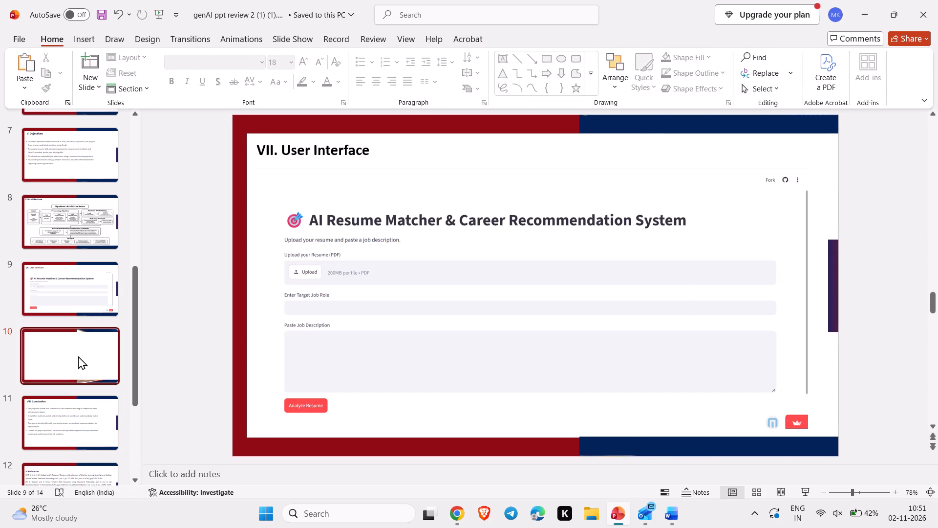
key("ctrl+v")
Copy the navy bar along the bottom edge of the Conclusion slide onto slide 10.
left_click(103, 412)
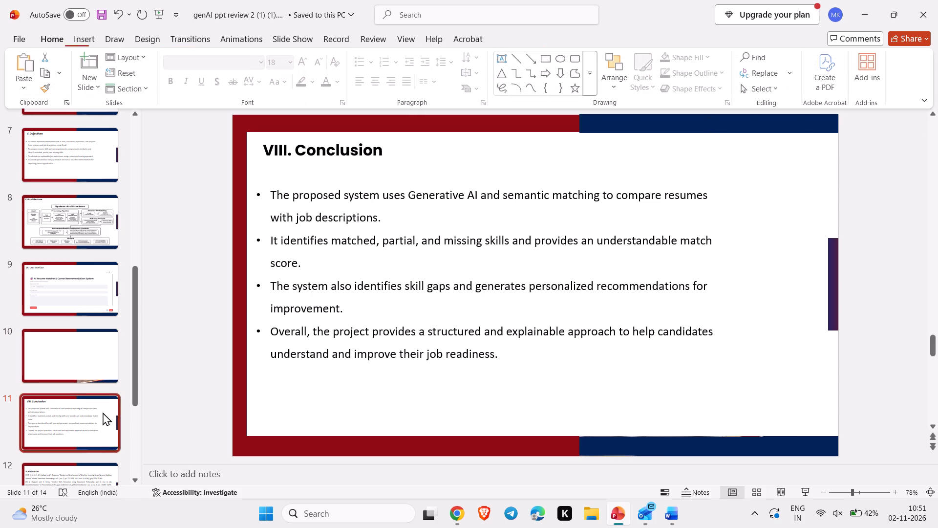
left_click(690, 450)
key("ctrl+c")
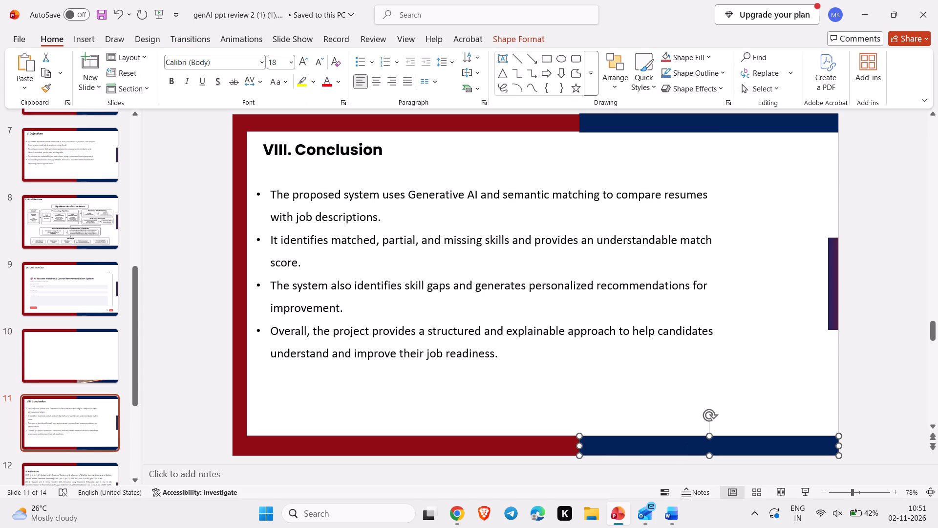
left_click(84, 345)
key("ctrl+v")
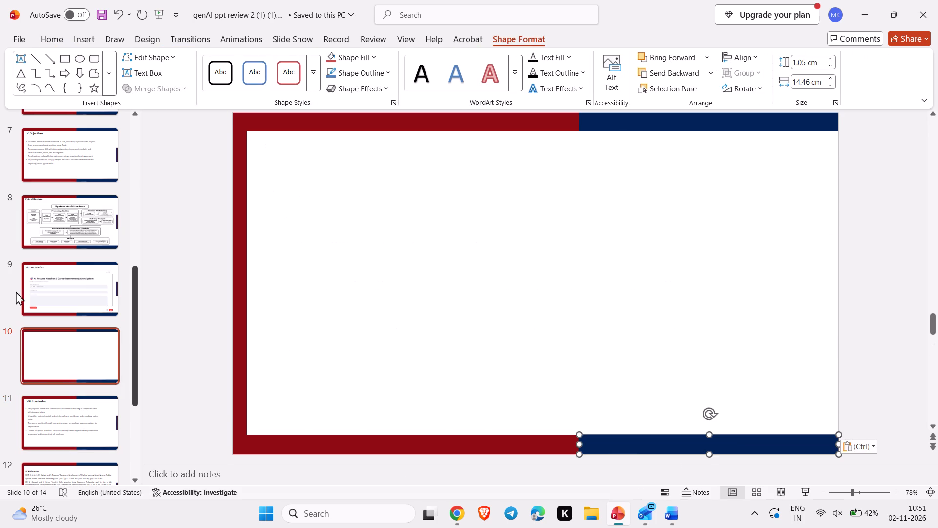
left_click(98, 289)
left_click(69, 368)
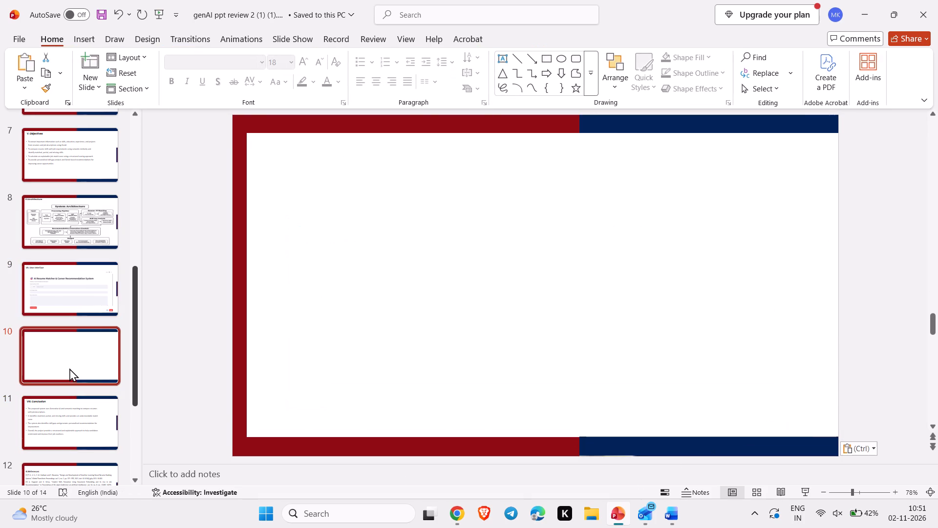
Insert a text box in the upper-left corner of slide 10's white panel with the text "results".
left_click(91, 44)
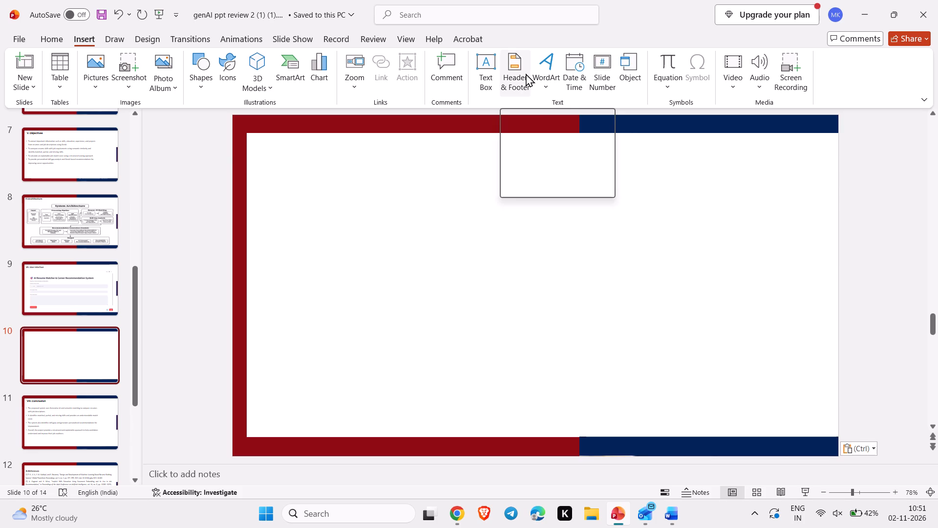
left_click(497, 76)
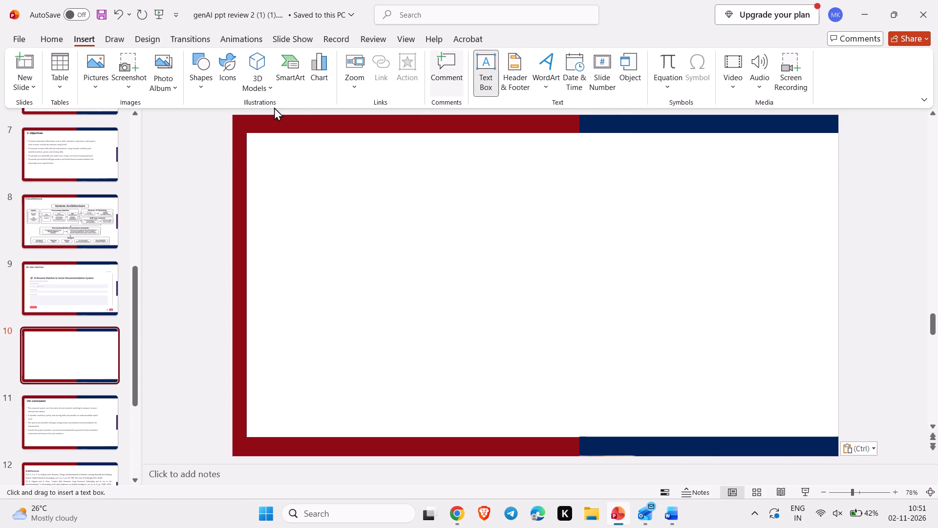
left_click_drag(252, 136, 384, 186)
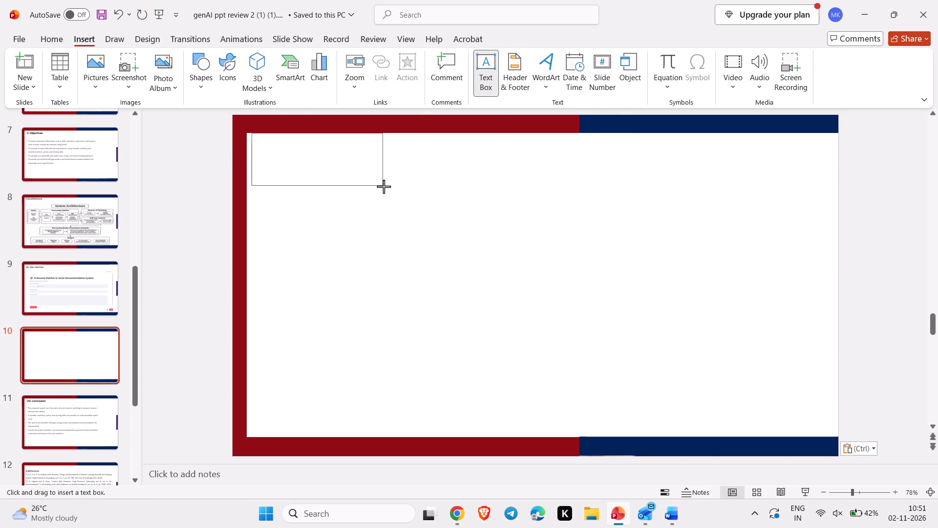
left_click_drag(384, 186, 420, 182)
type("results")
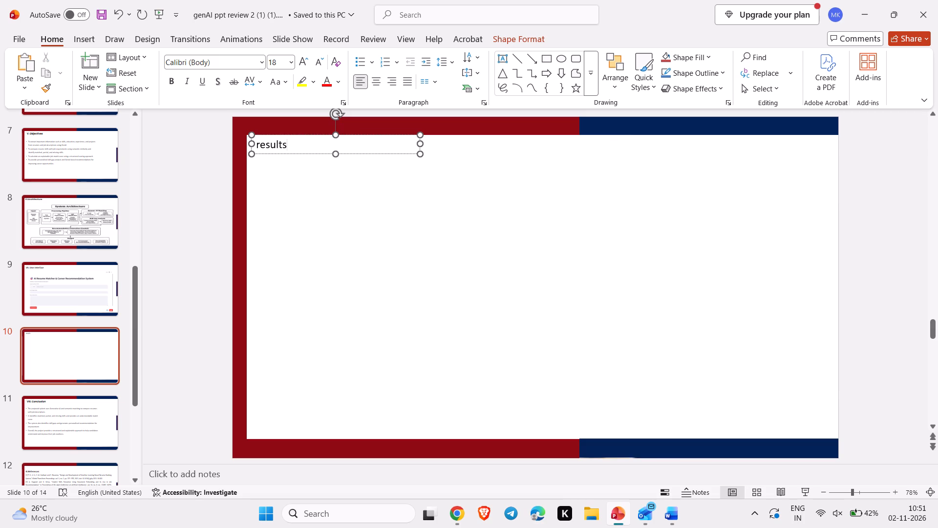
Make the slide 10 heading bold at 24 pt and capitalize it as "Results".
key("ctrl+a")
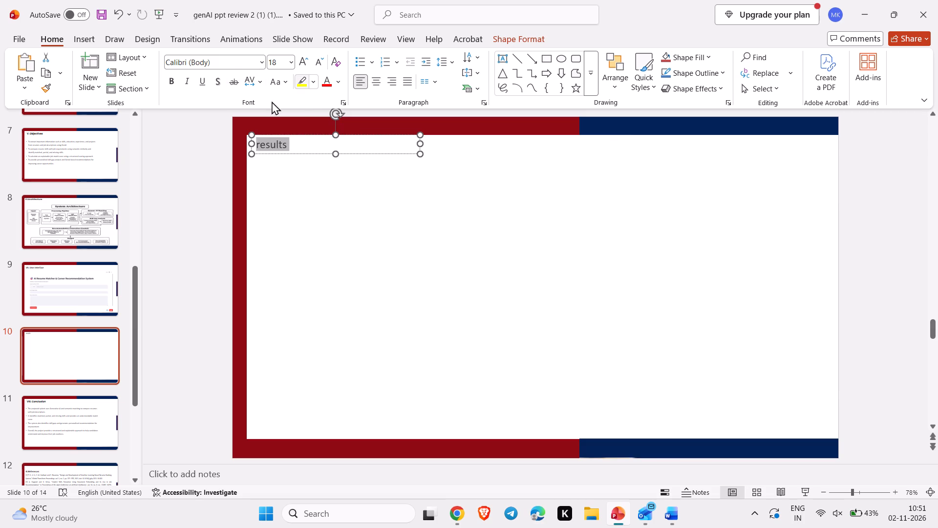
left_click(171, 83)
double_click(308, 60)
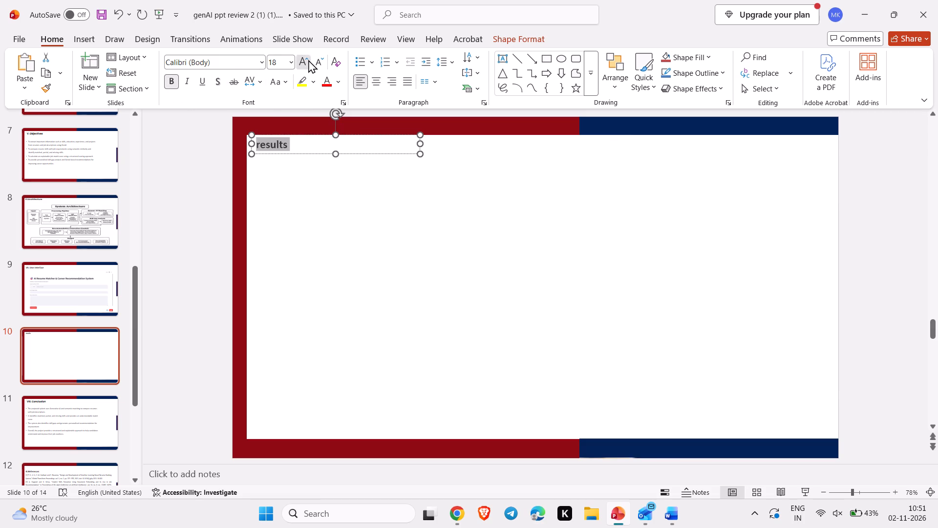
left_click(313, 143)
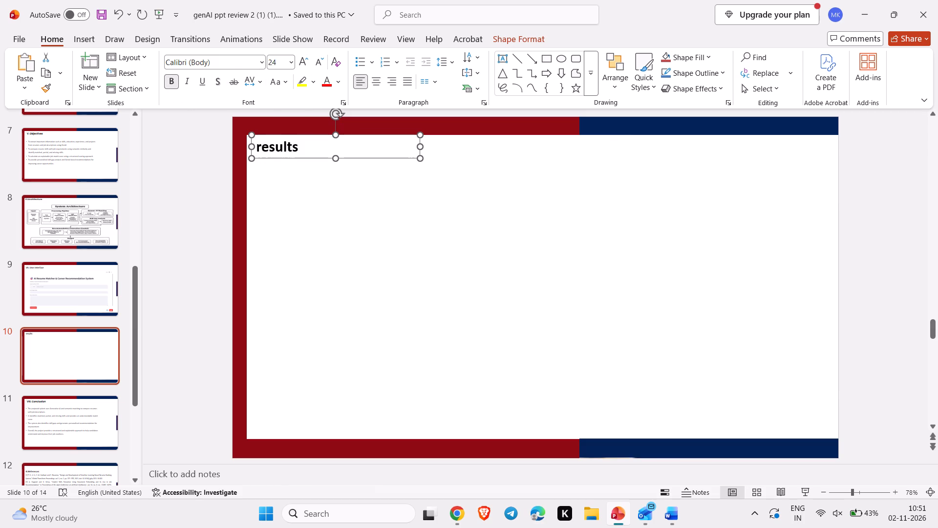
left_click(296, 148)
key("space")
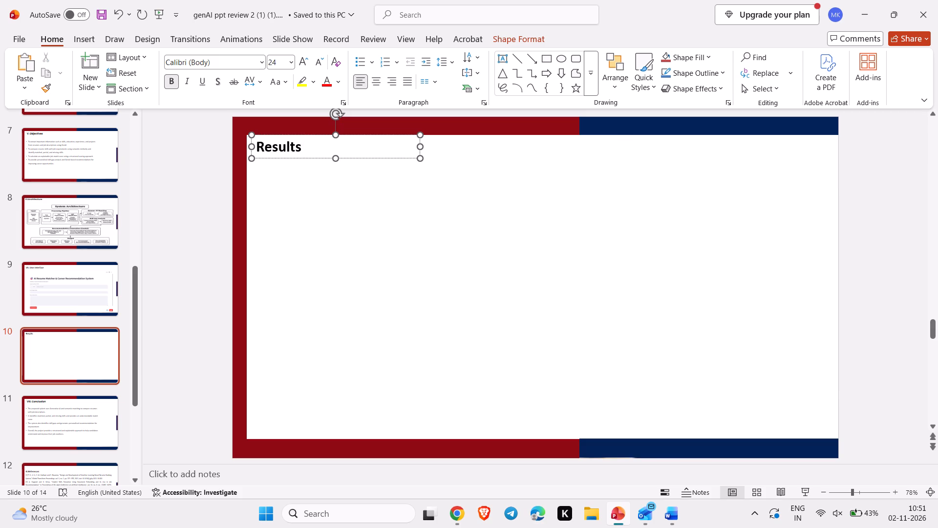
Paste the clipboard content onto the Results slide.
left_click(421, 236)
key("ctrl+v")
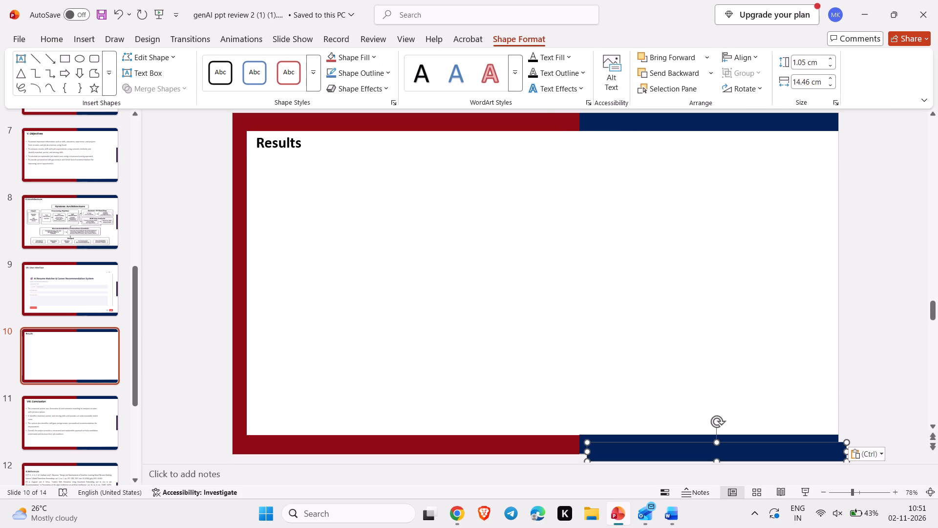
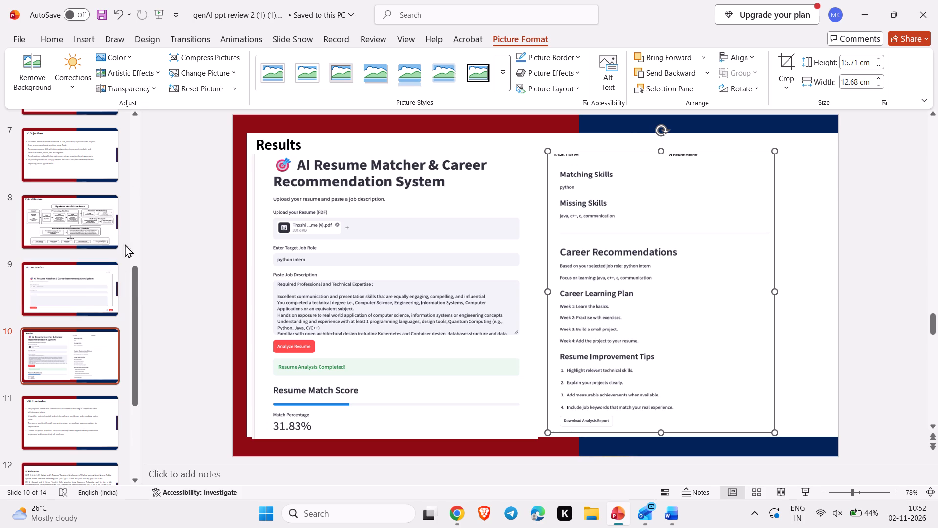
Check the preceding slide's heading numbering and add the numeral "VIII." before the heading on the Results slide.
left_click(83, 325)
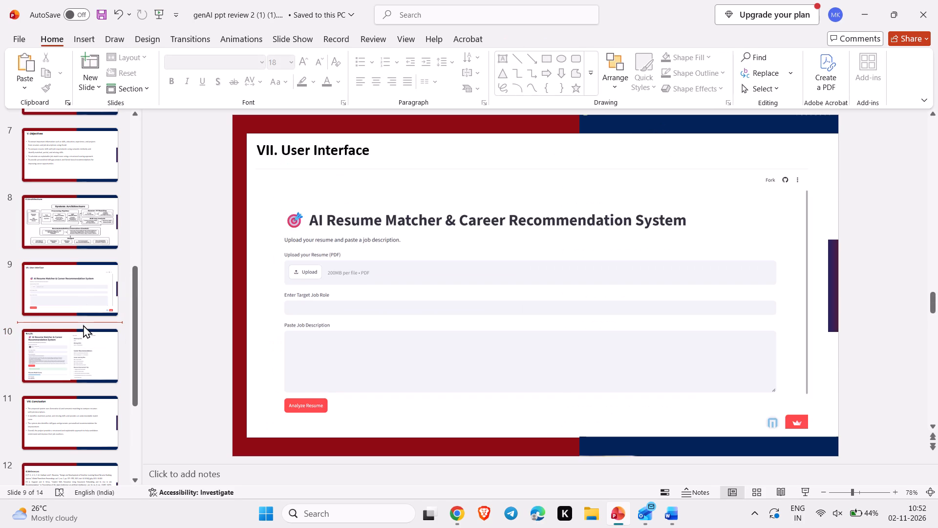
key("Down")
key("Up")
key("Up")
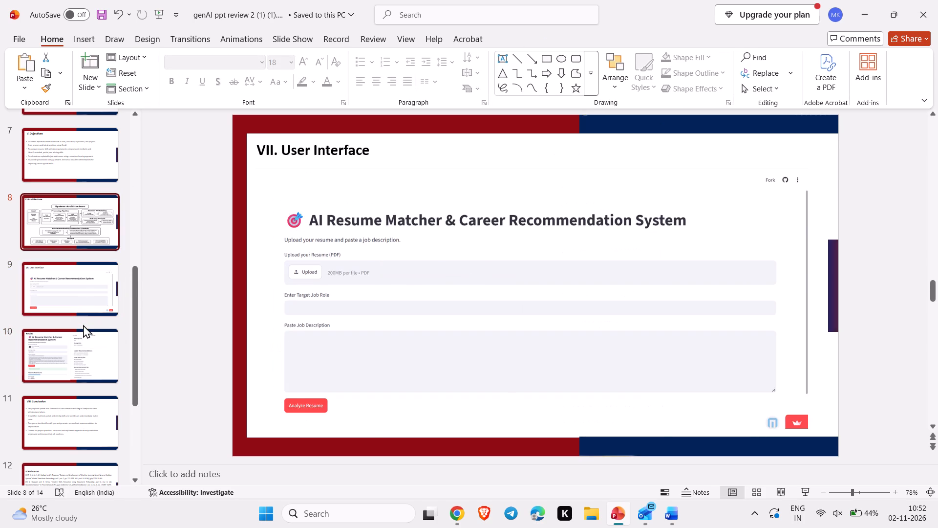
key("Down")
key("Down")
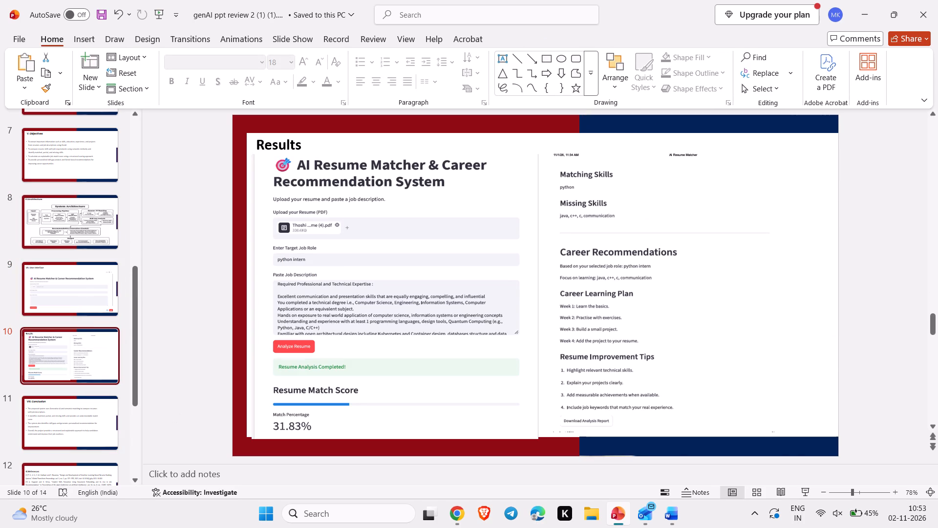
left_click(257, 140)
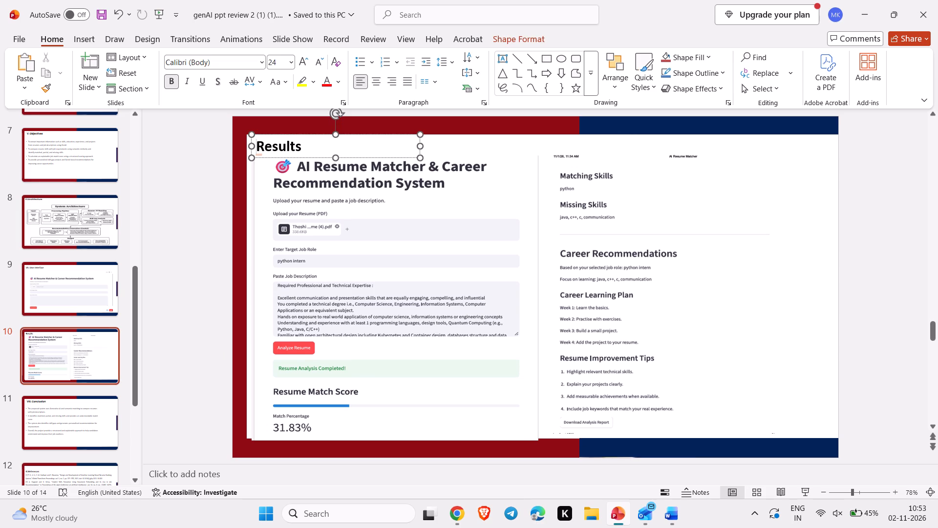
key("shift+v")
type("III")
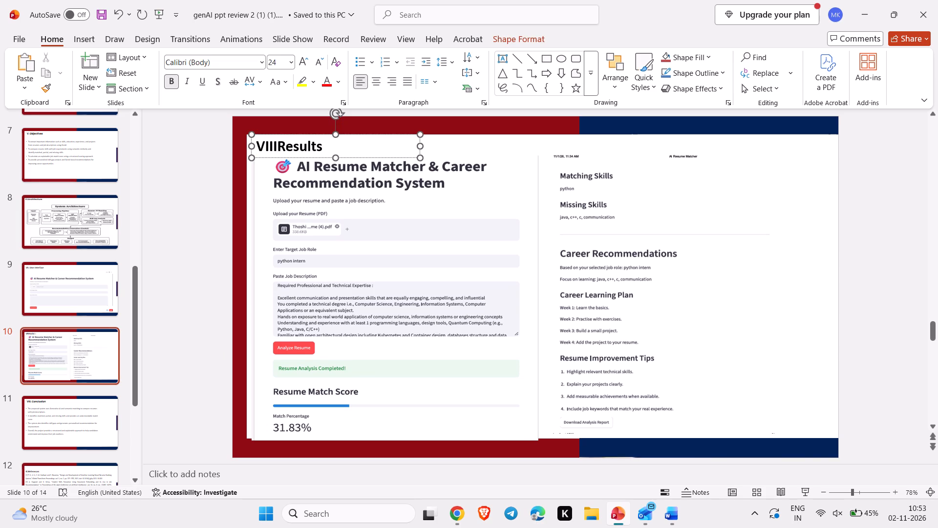
key("period")
Change the section numeral in the Conclusion slide's heading to "IX".
left_click(61, 436)
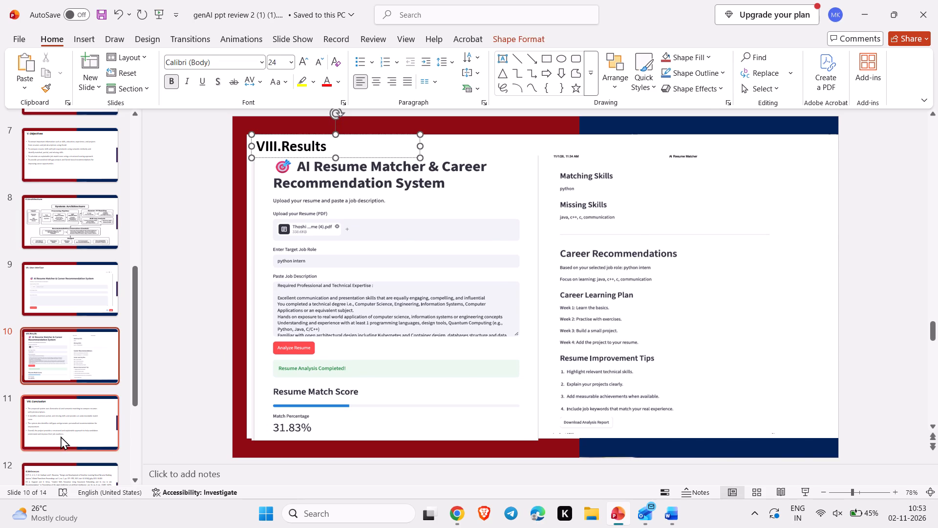
left_click(282, 146)
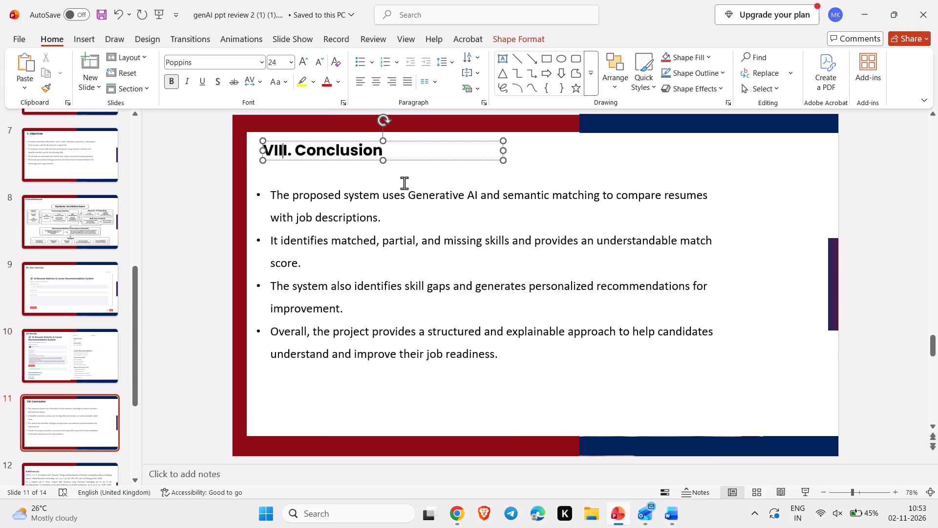
key("BackSpace")
key("BackSpace")
key("BackSpace")
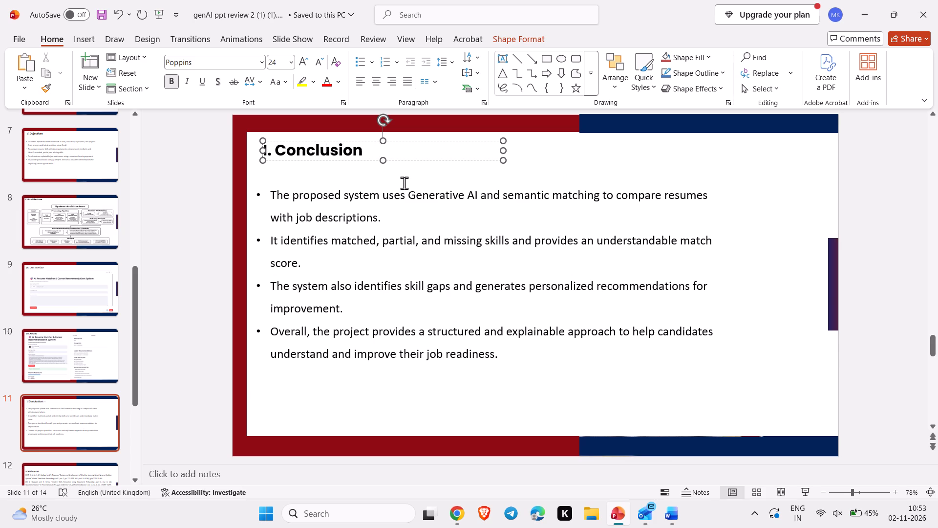
key("Right")
key("shift+x")
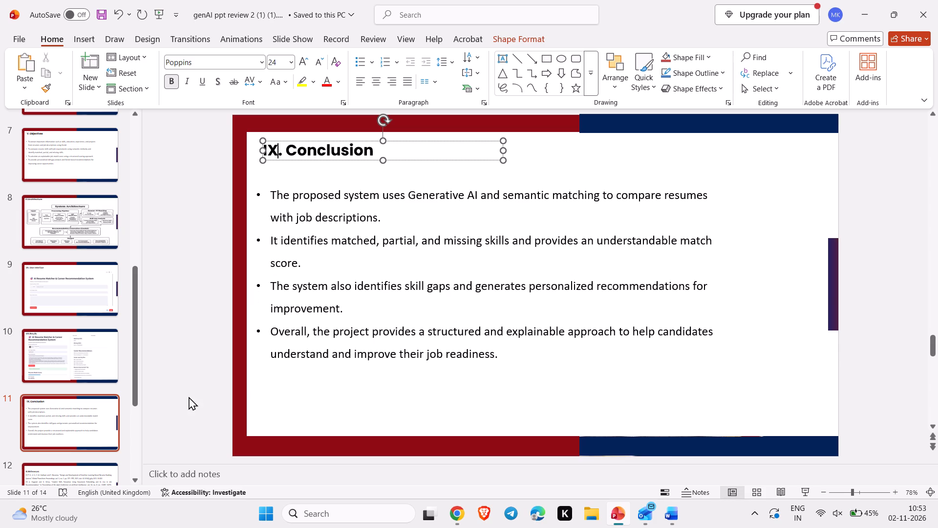
Go to the first References slide, slide 12, to renumber its heading.
left_click(77, 460)
left_click(83, 474)
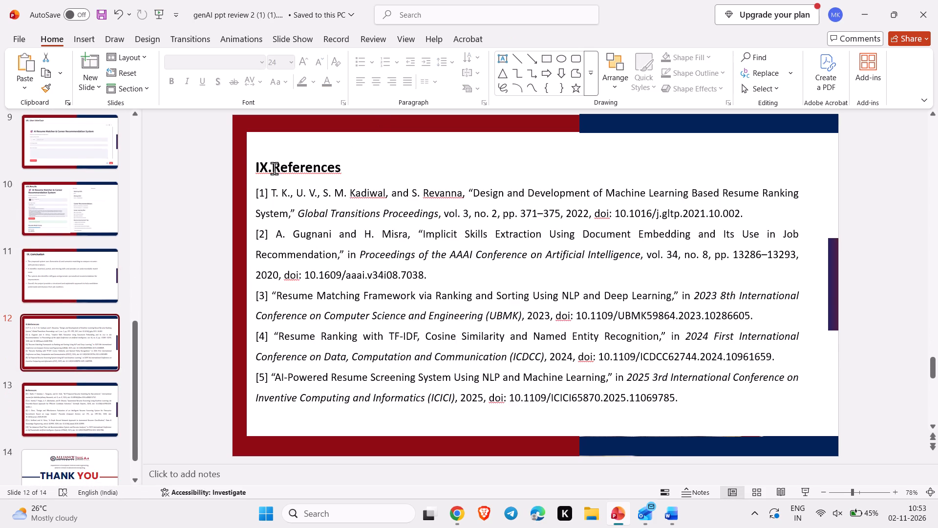
Change the section numeral in the References heading on slide 12 to "X".
left_click(263, 167)
key("BackSpace")
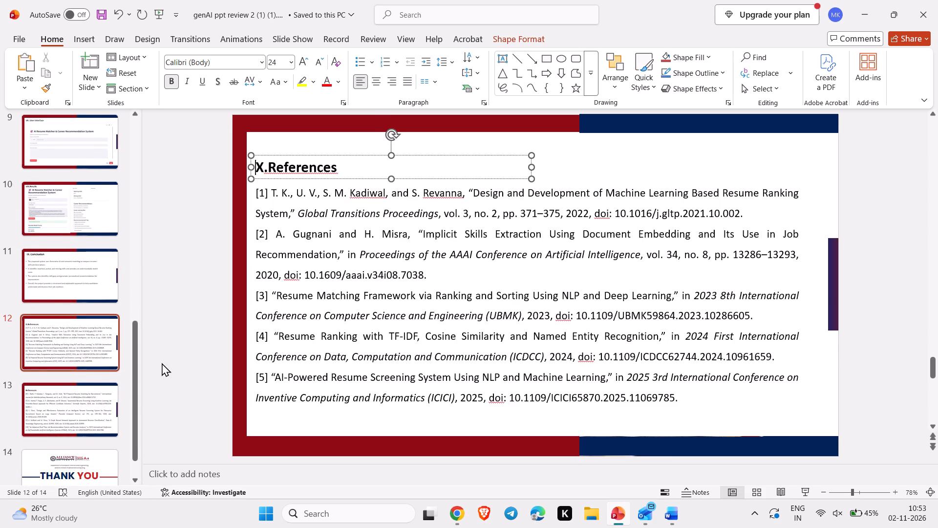
Add a "Results" entry to the numbered list on the Outline slide, between "User interface" and "Conclusion".
scroll(87, 282, "down", 3)
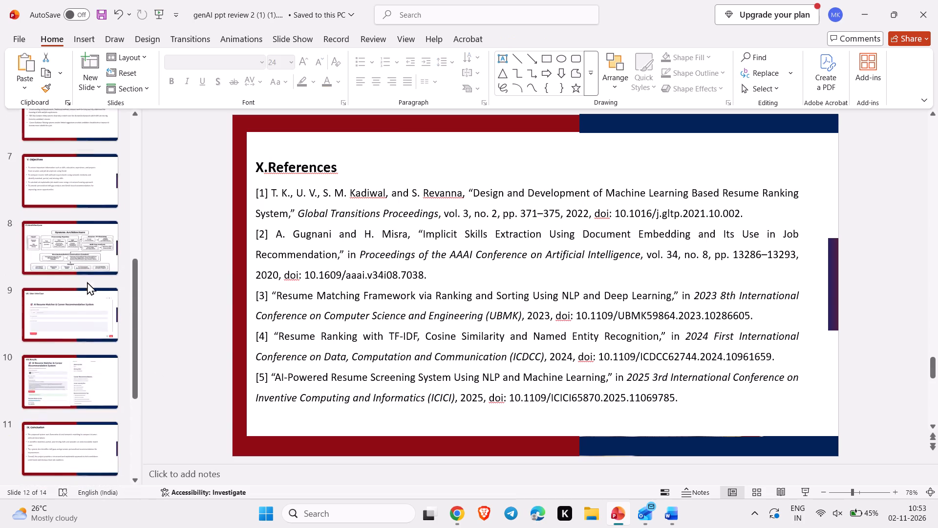
scroll(87, 282, "down", 2)
left_click(70, 221)
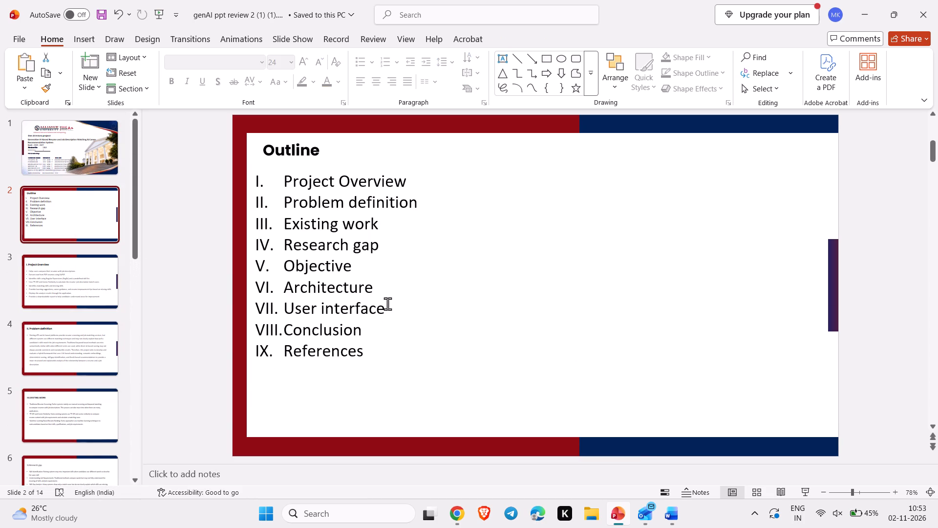
left_click(405, 307)
key("Return")
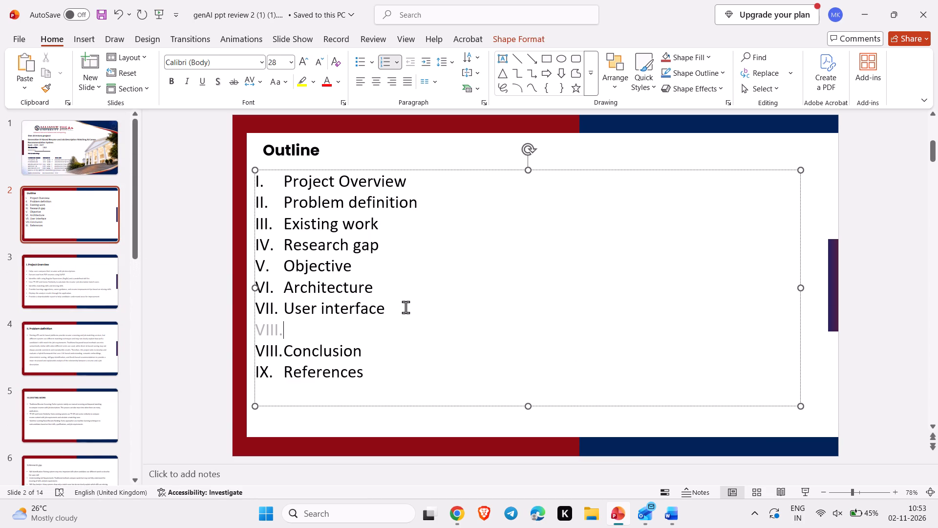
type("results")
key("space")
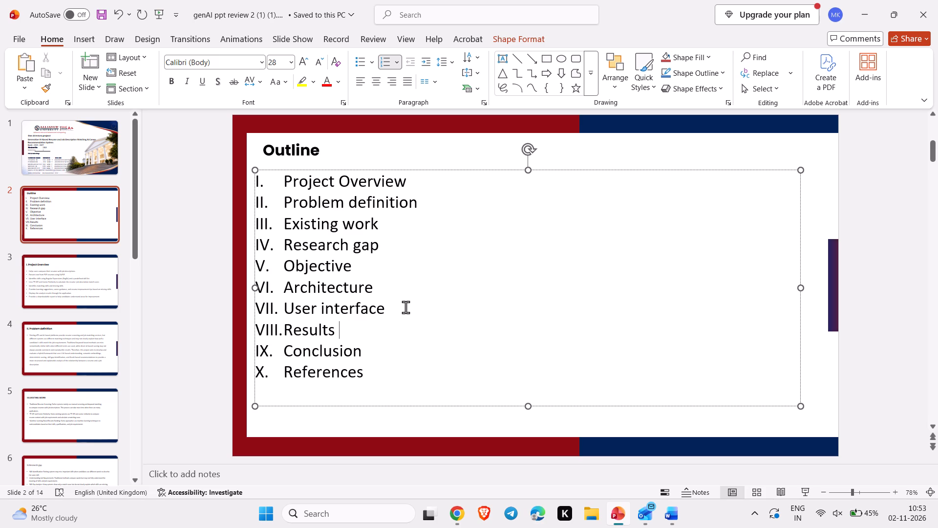
left_click(184, 306)
Save the presentation.
left_click(108, 16)
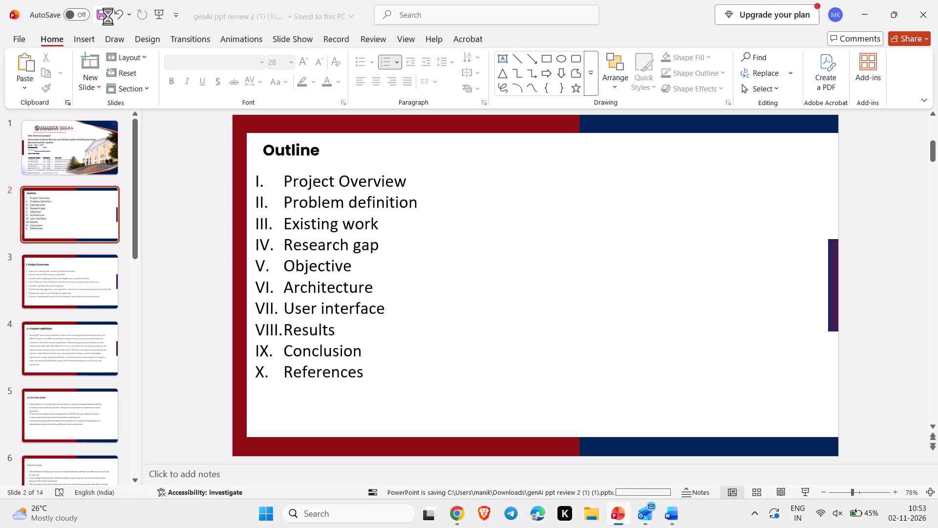
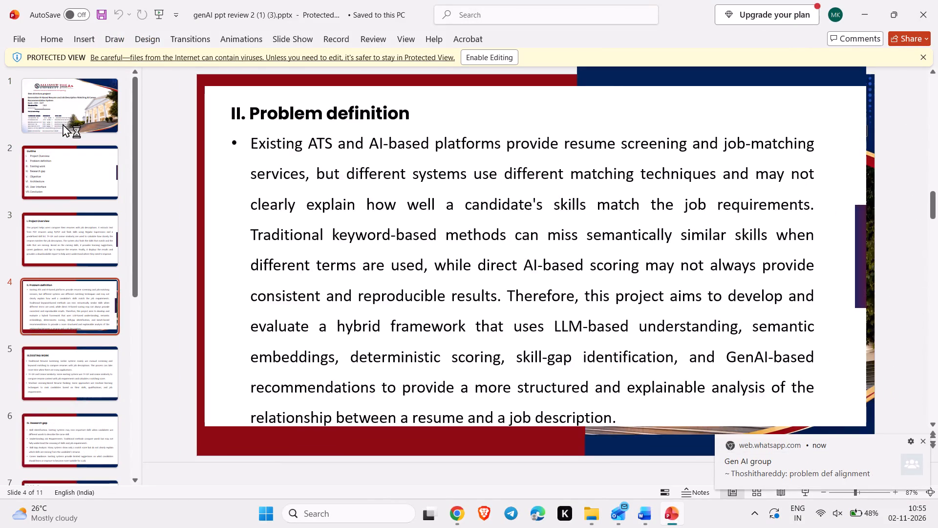
Look through the slides of "genAI ppt review 2 (1) (3).pptx" from Problem definition to the closing Thank You slide, checking content and heading numbering.
key("Down")
key("Down")
key("Down")
key("Down")
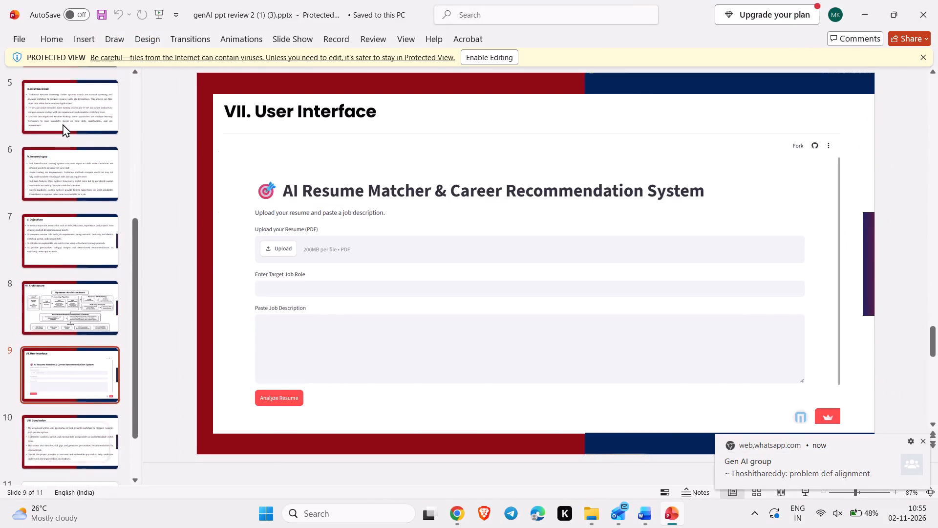
key("Down")
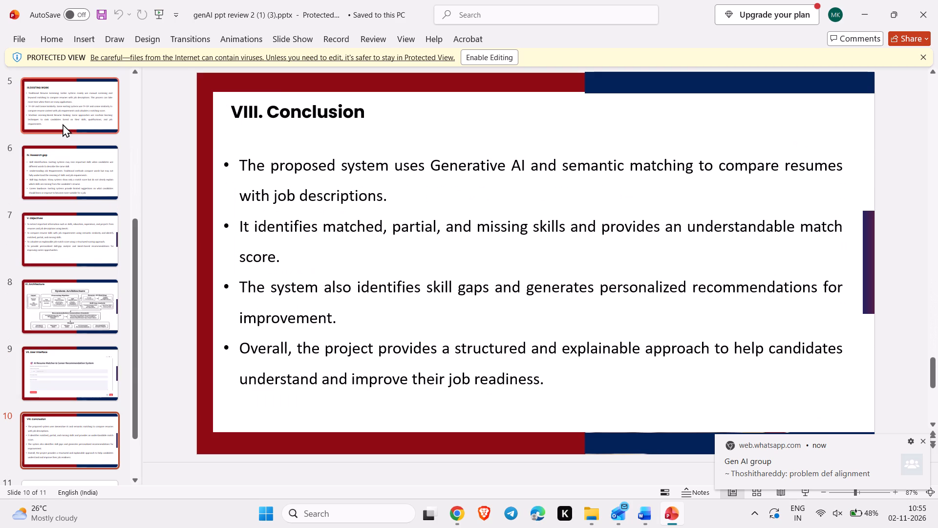
key("Down")
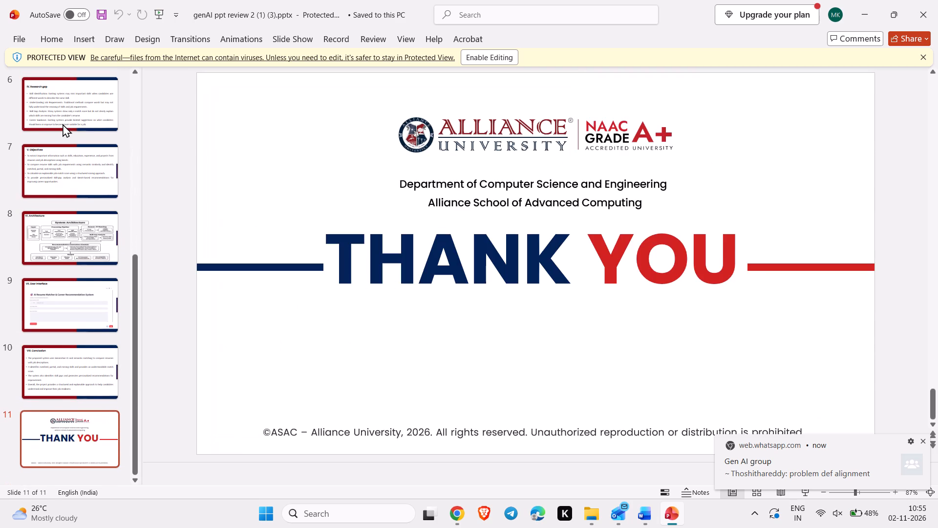
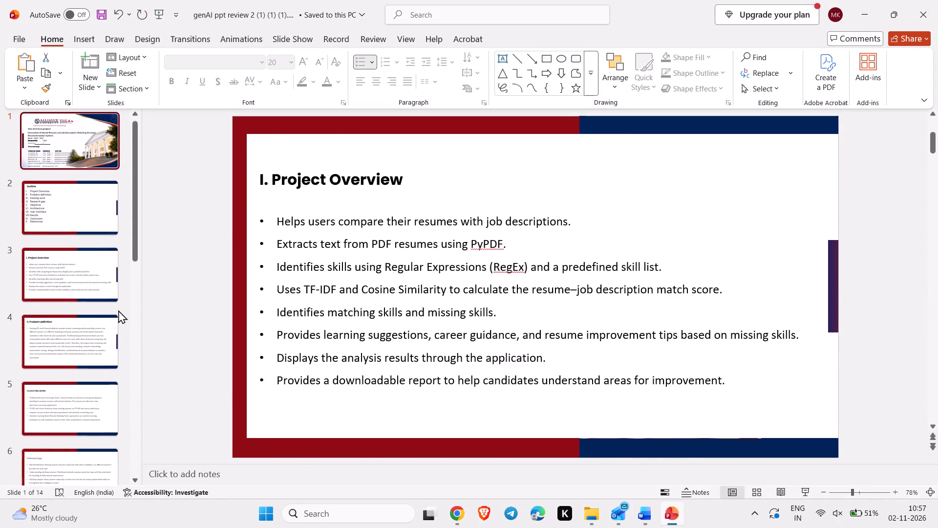
Review the opening slides of the 14-slide deck, from the title slide through the Outline to Project Overview, checking the section numbering.
key("Up")
key("Up")
key("Down")
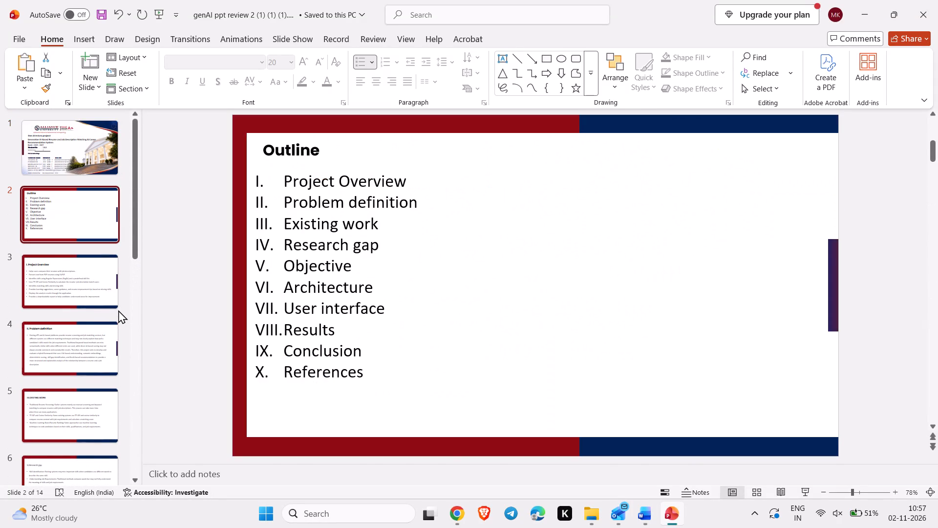
key("Down")
key("Down")
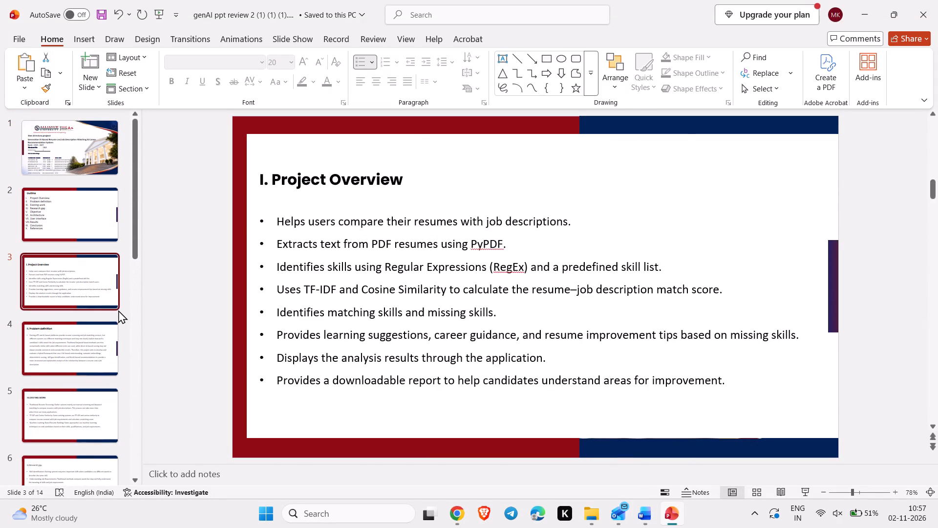
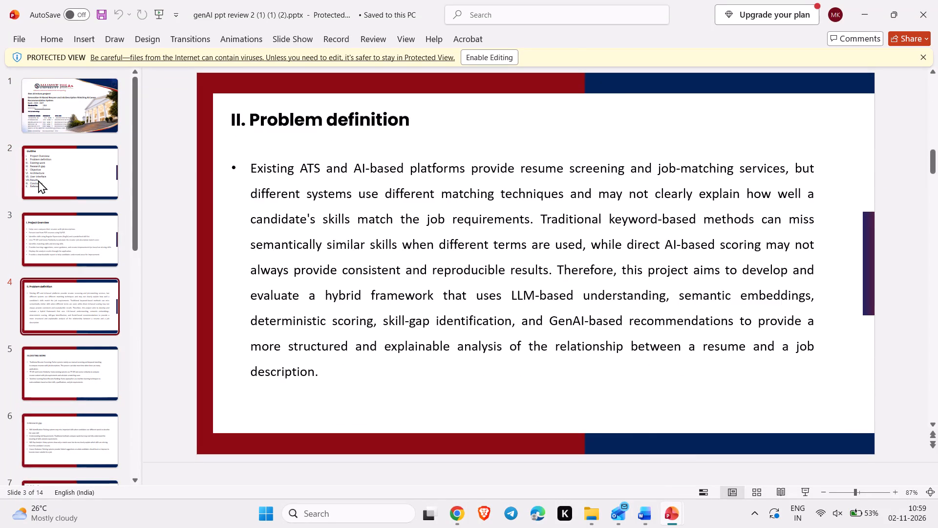
Review the rest of the 14-slide deck from Problem definition through Objectives, Architecture, Results and References to the closing Thank You slide.
key("Down")
key("Down")
key("Down")
key("Down")
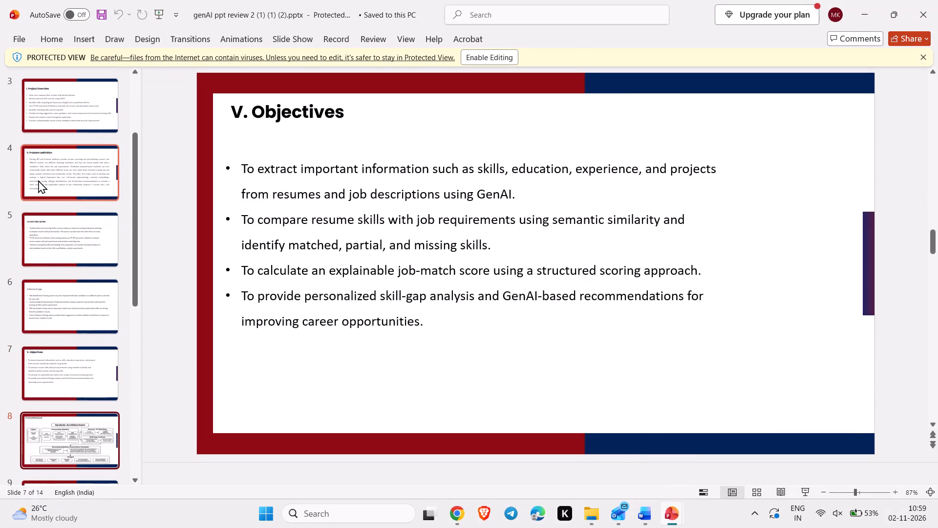
key("Down")
key("Down")
key("Down")
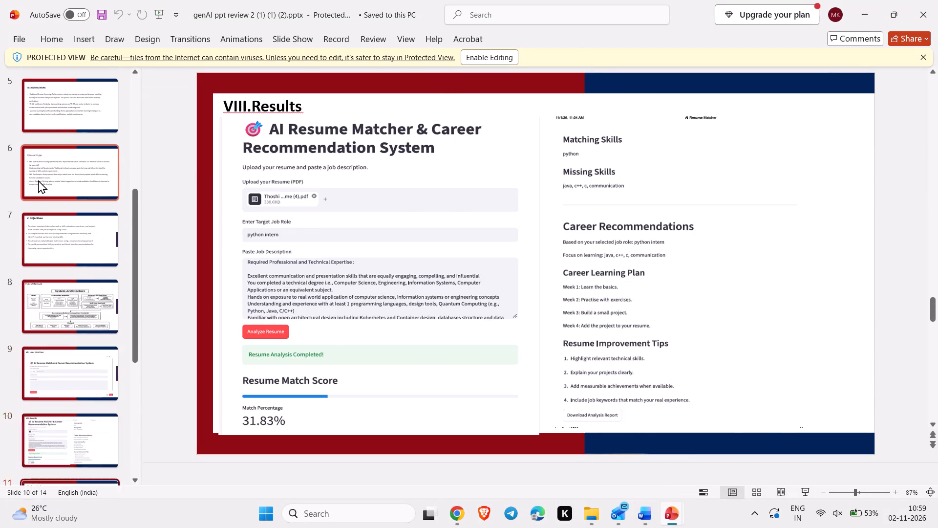
key("Up")
key("Down")
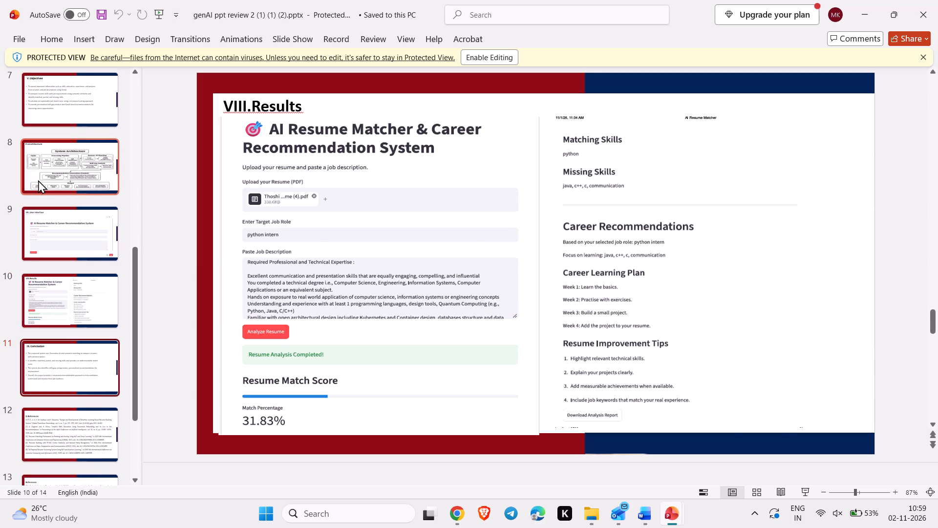
key("Down")
key("Down")
key("Down")
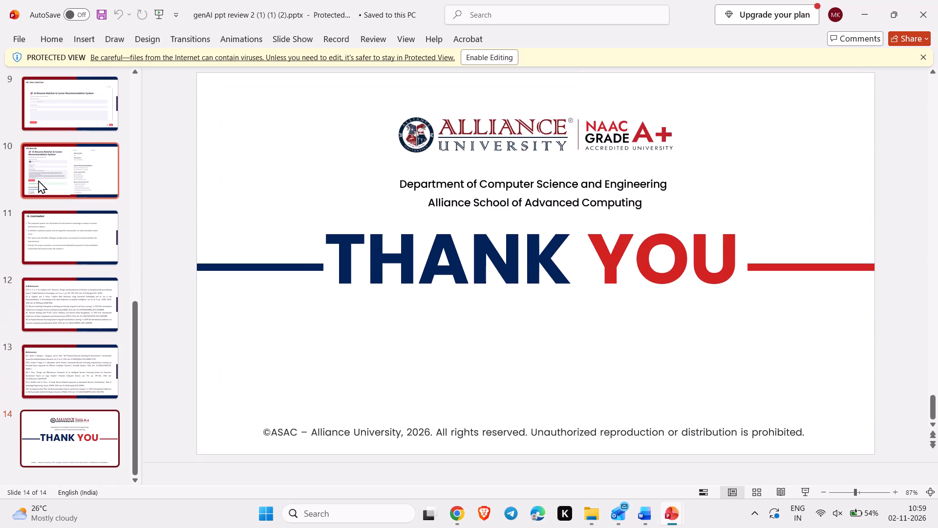
Go back through the deck from the Thank You slide to Project Overview, rechecking the section headings and their order.
key("Up")
key("Up")
key("Up")
key("Up")
key("Up")
key("Up")
key("Up")
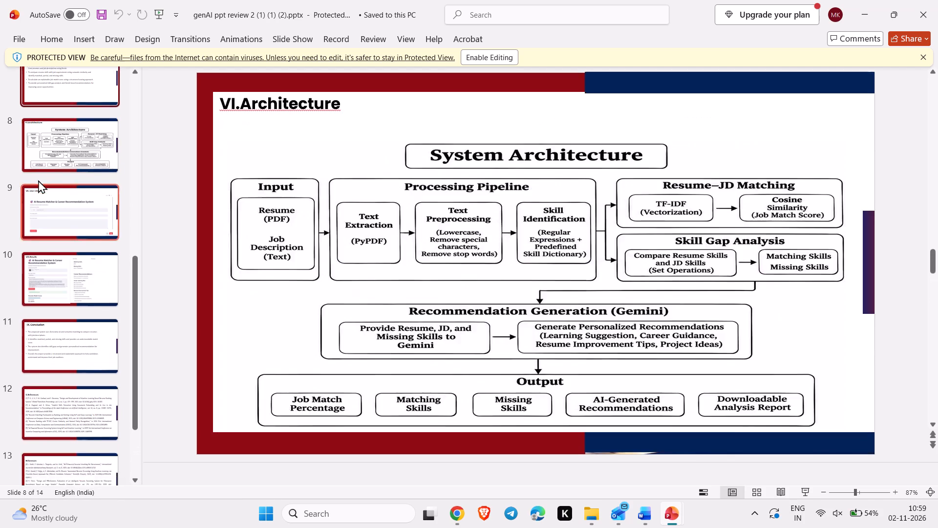
key("Up")
key("Up")
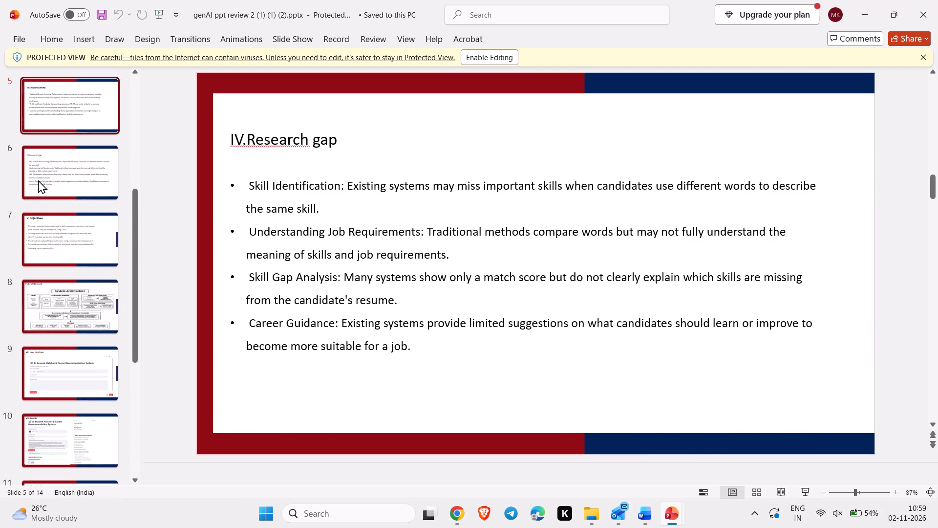
key("Up")
key("Up")
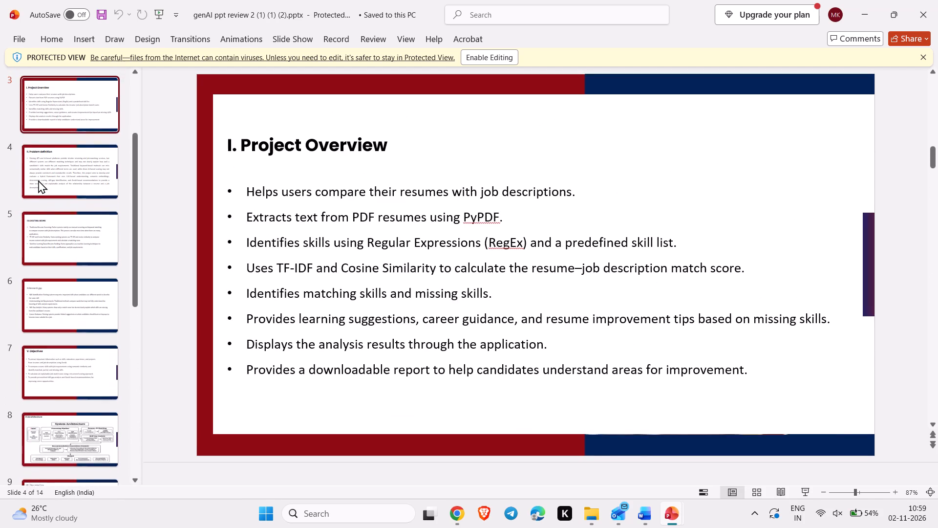
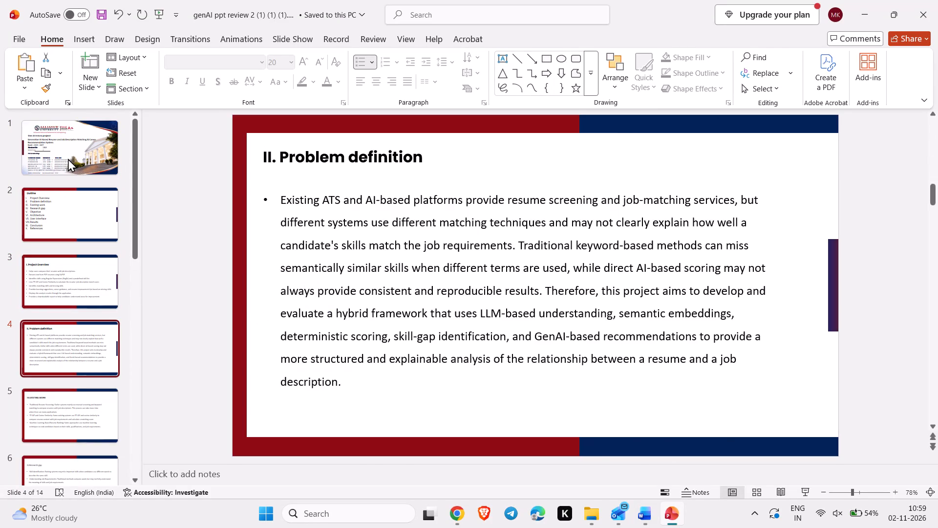
Review the deck once more from the Problem definition slide through Results and References to the closing Thank You slide.
key("Down")
key("Down")
key("Down")
key("Down")
key("Down")
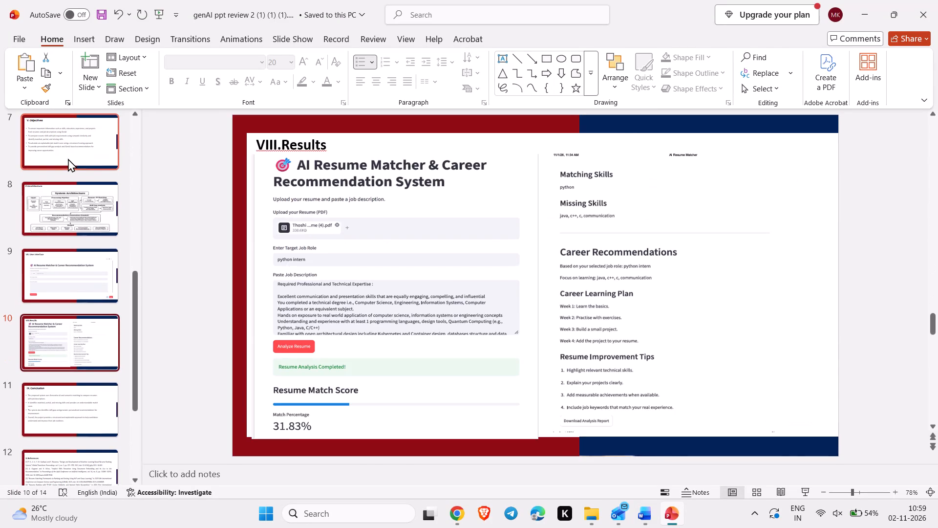
key("Down")
key("Down")
key("Down")
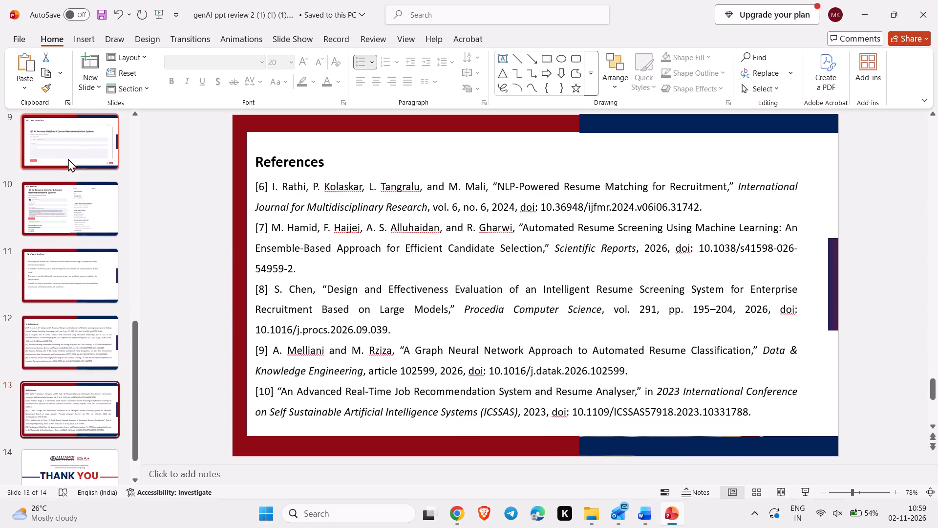
key("Down")
key("Down")
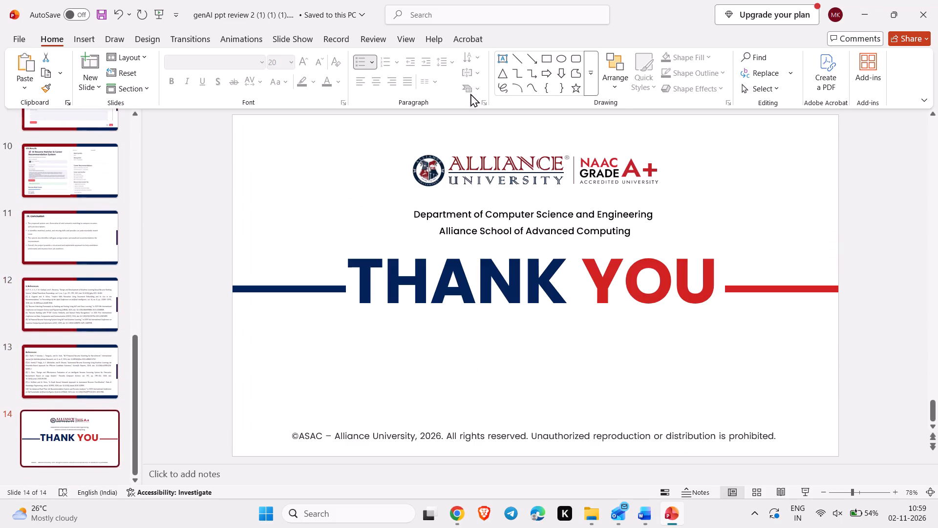
Try to save a copy of the deck in Downloads under the name "genAI ppt review 2 final 2\11.pptx".
left_click(23, 44)
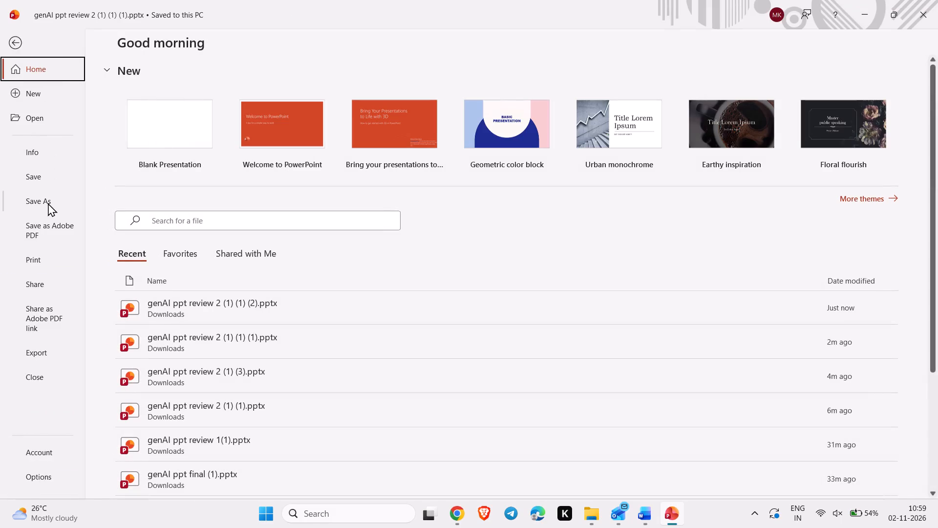
left_click(48, 202)
left_click(433, 143)
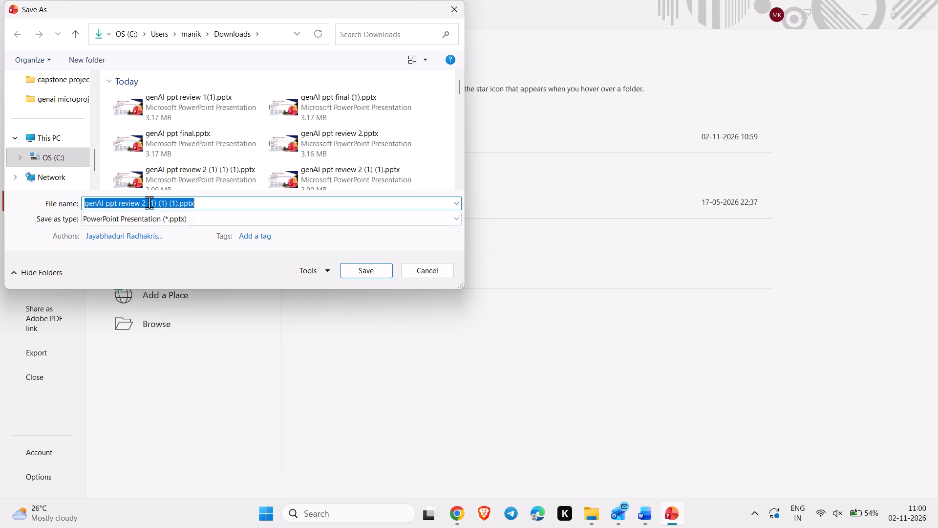
left_click(173, 202)
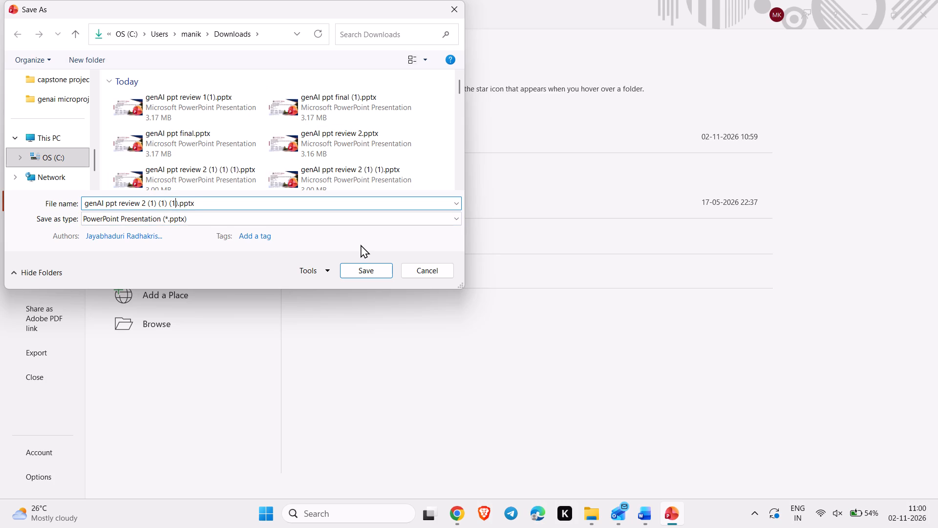
key("Right")
key("BackSpace")
key("BackSpace")
key("BackSpace")
key("BackSpace")
key("BackSpace")
key("BackSpace")
key("BackSpace")
key("BackSpace")
key("BackSpace")
key("BackSpace")
key("BackSpace")
key("d")
key("BackSpace")
type("final")
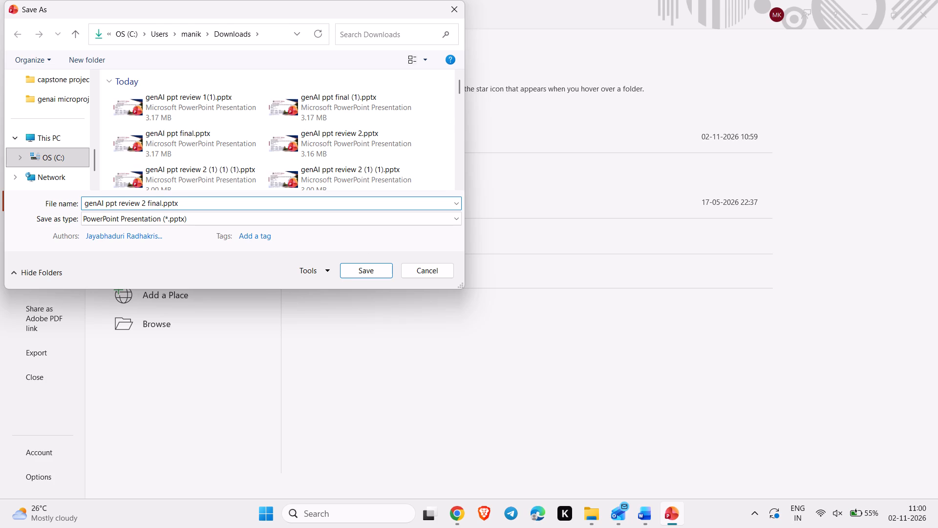
key("space")
type("2")
type("\\11")
key("Return")
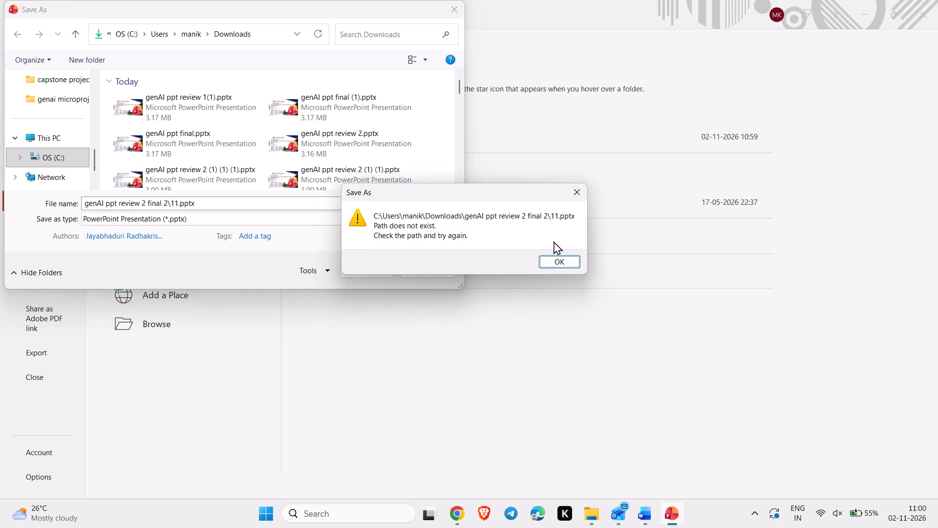
left_click(576, 188)
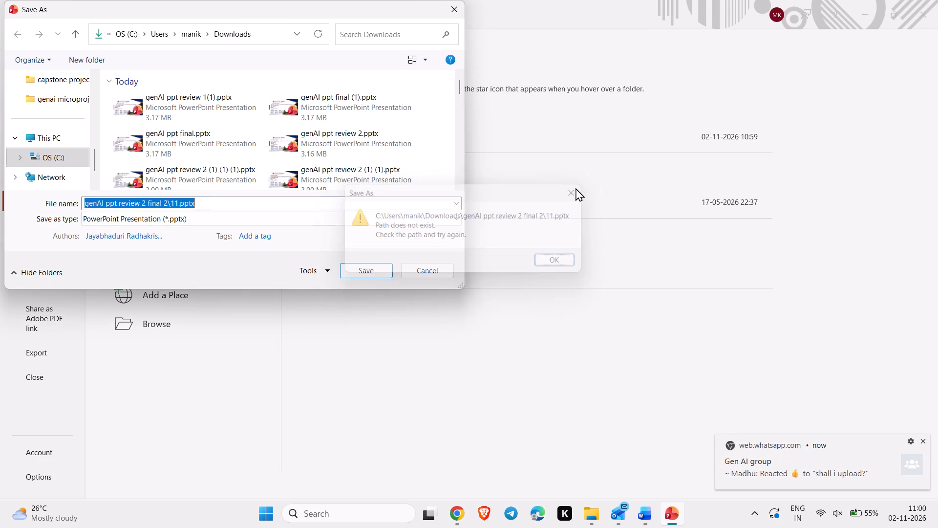
Save the copy in the Downloads folder as 11.pptx.
left_click(56, 135)
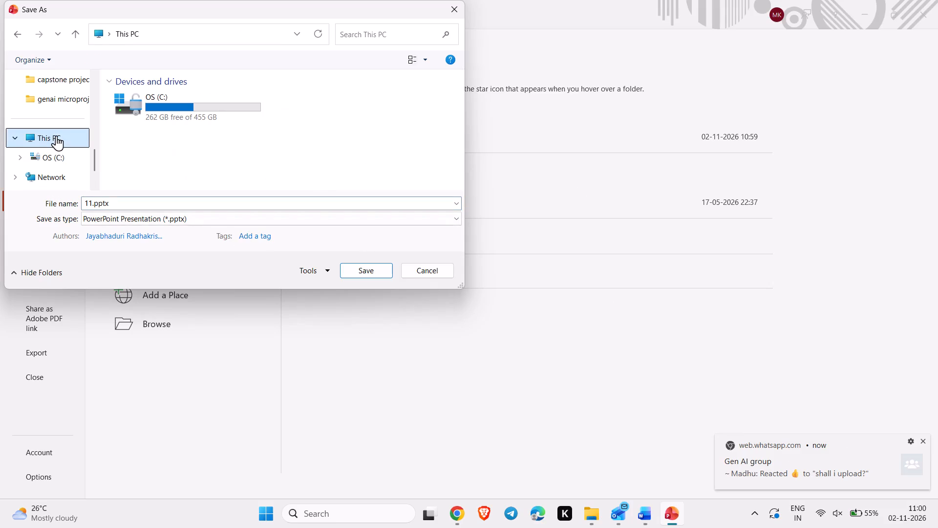
scroll(56, 142, "up", 1)
scroll(65, 102, "up", 1)
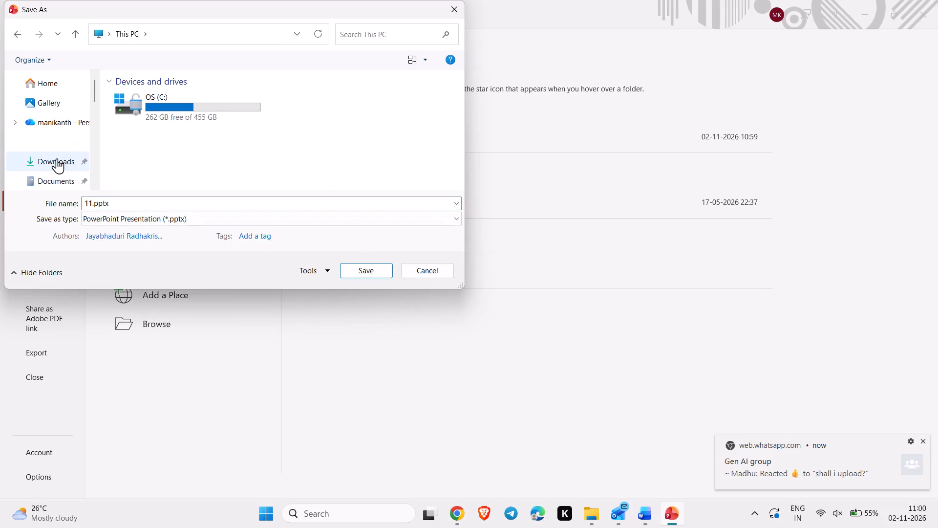
left_click(57, 158)
left_click(366, 267)
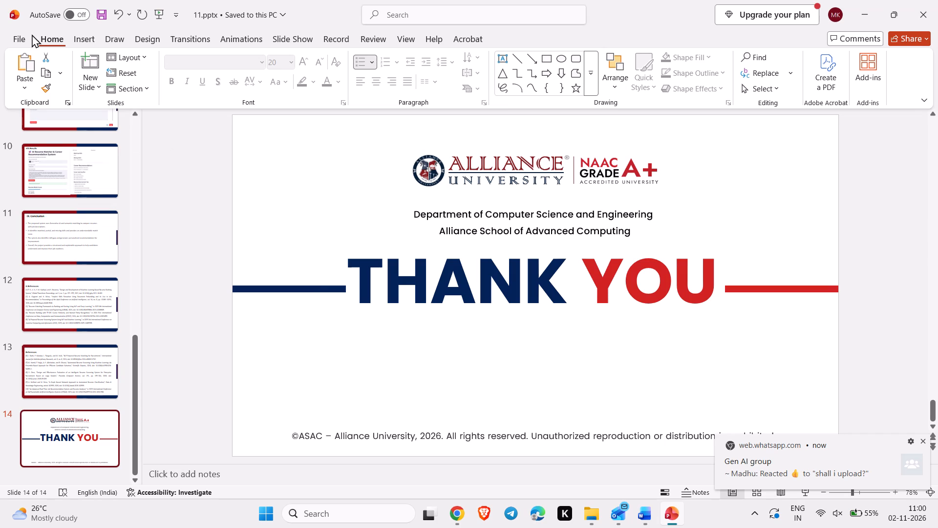
Save 11.pptx again and open the Save As options for it.
left_click(23, 37)
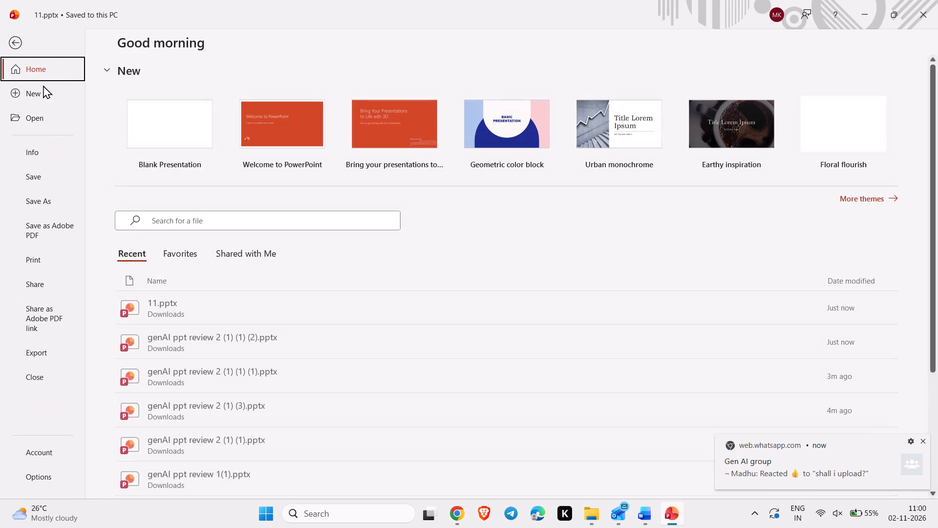
left_click(57, 188)
left_click_drag(57, 197, 57, 192)
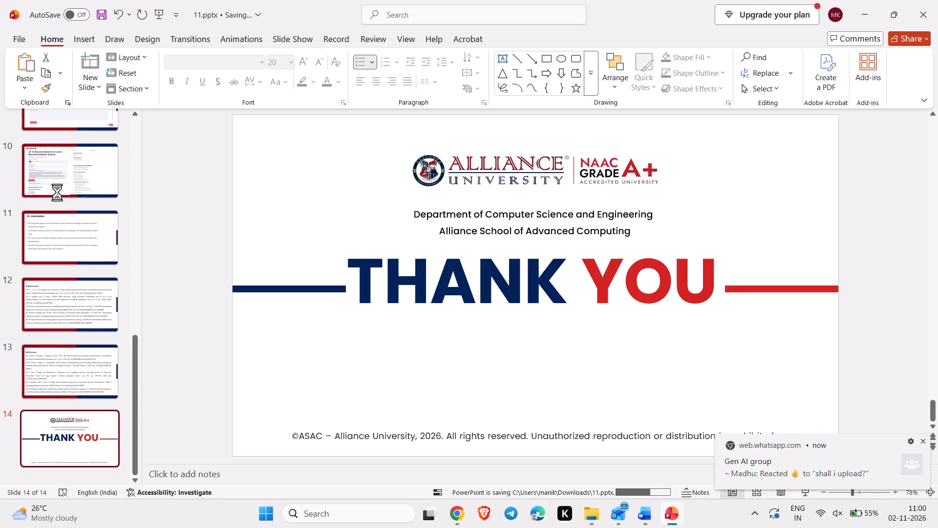
left_click(28, 44)
left_click(47, 204)
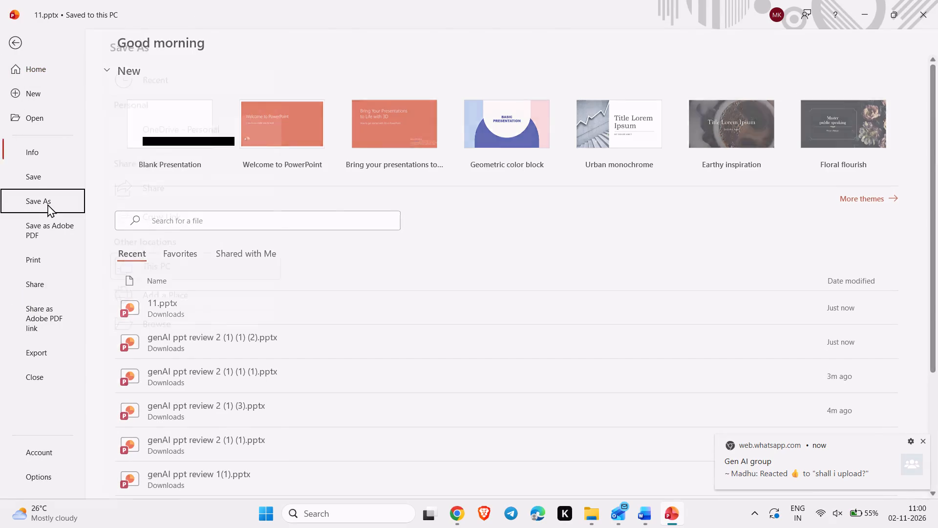
Try to save a copy of the deck in Downloads under the name "gen ai review two final 2\11.pptx".
left_click(346, 130)
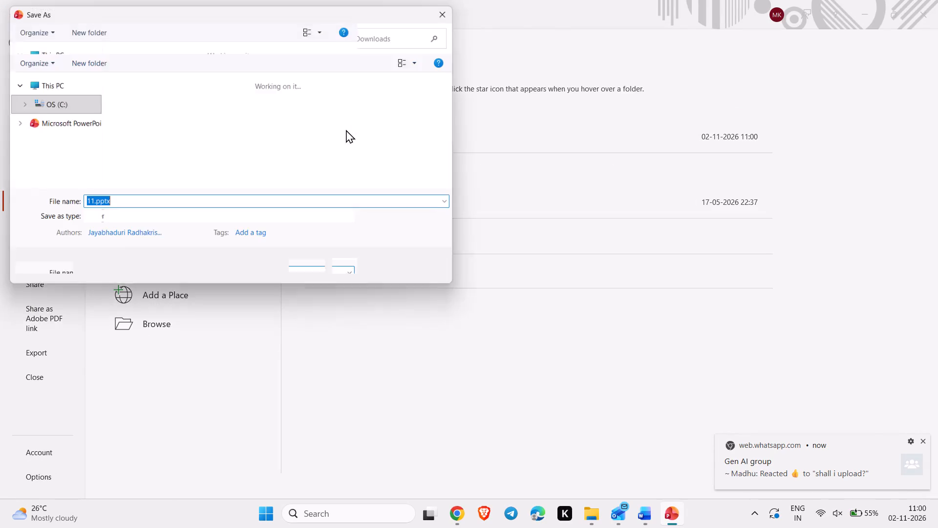
left_click(86, 199)
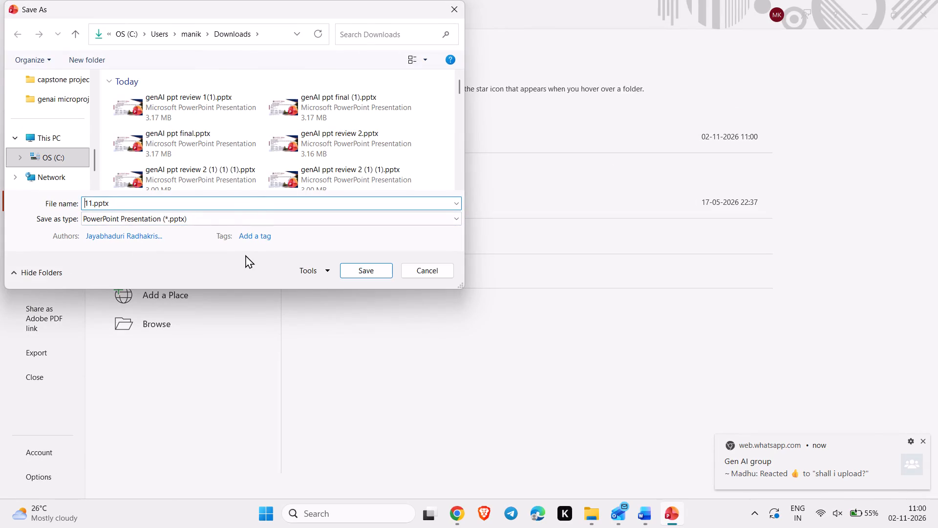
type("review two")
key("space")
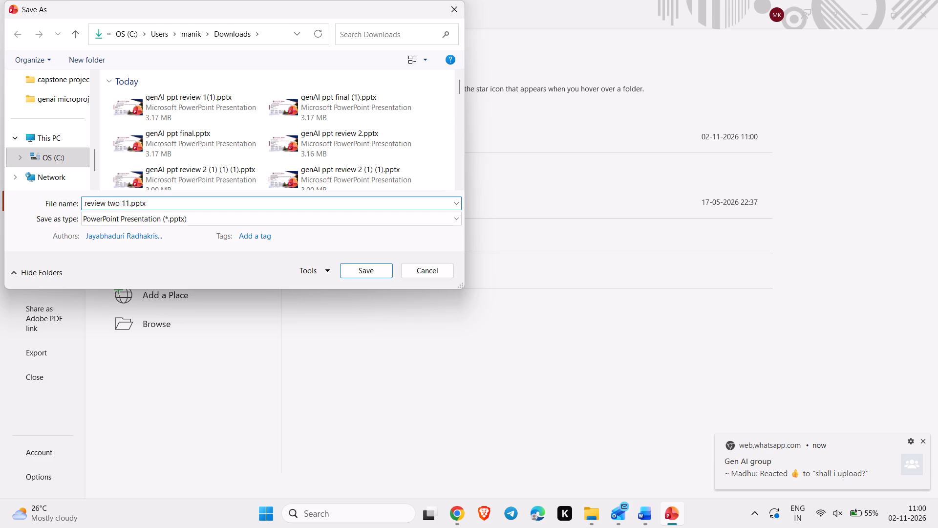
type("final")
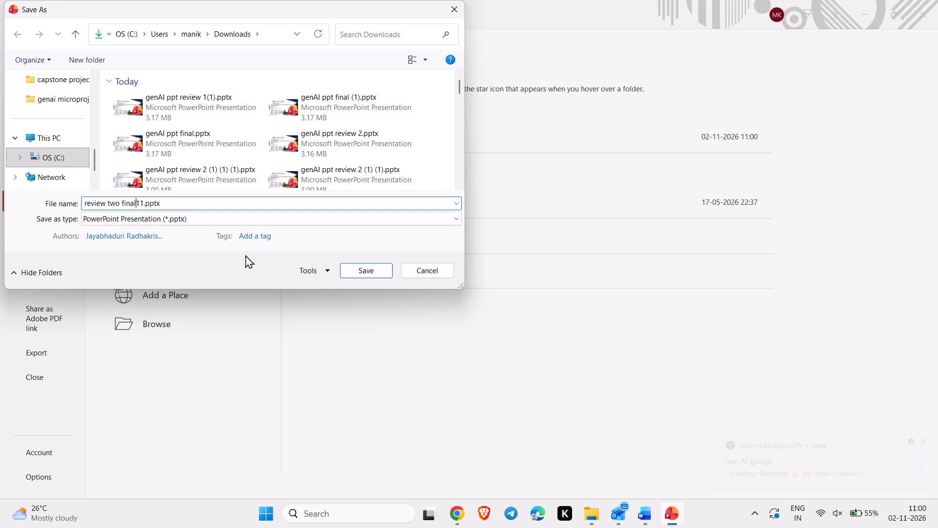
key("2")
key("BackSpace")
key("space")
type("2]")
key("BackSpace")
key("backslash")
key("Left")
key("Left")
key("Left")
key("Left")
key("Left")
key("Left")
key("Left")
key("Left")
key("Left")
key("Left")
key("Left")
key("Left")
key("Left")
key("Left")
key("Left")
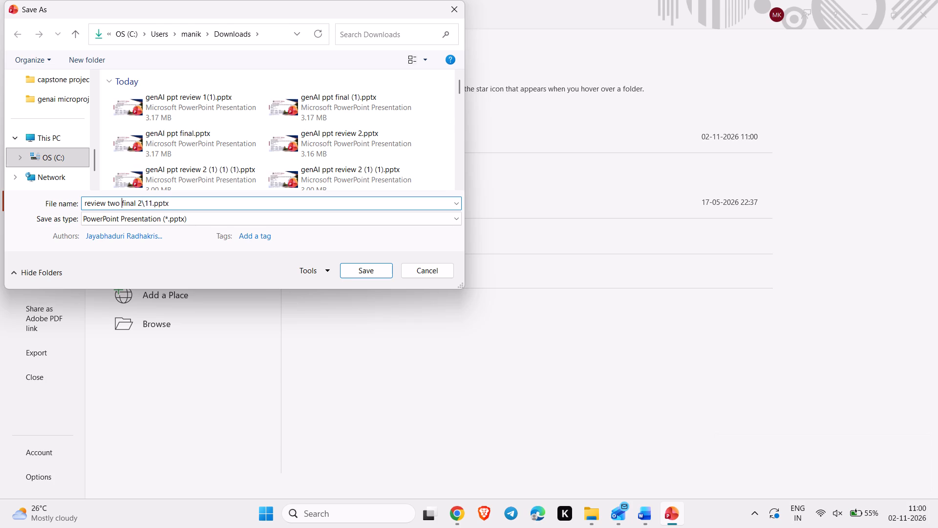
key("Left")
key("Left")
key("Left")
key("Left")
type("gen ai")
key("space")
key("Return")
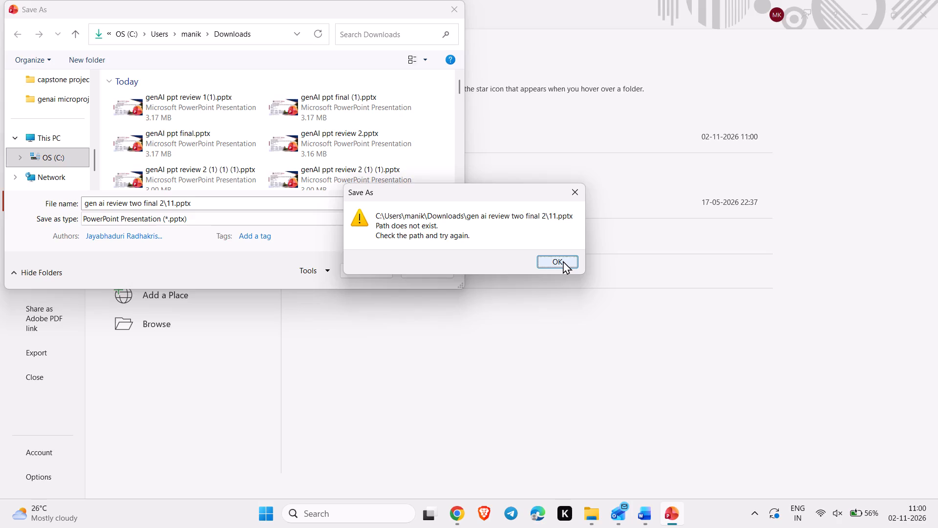
left_click(563, 261)
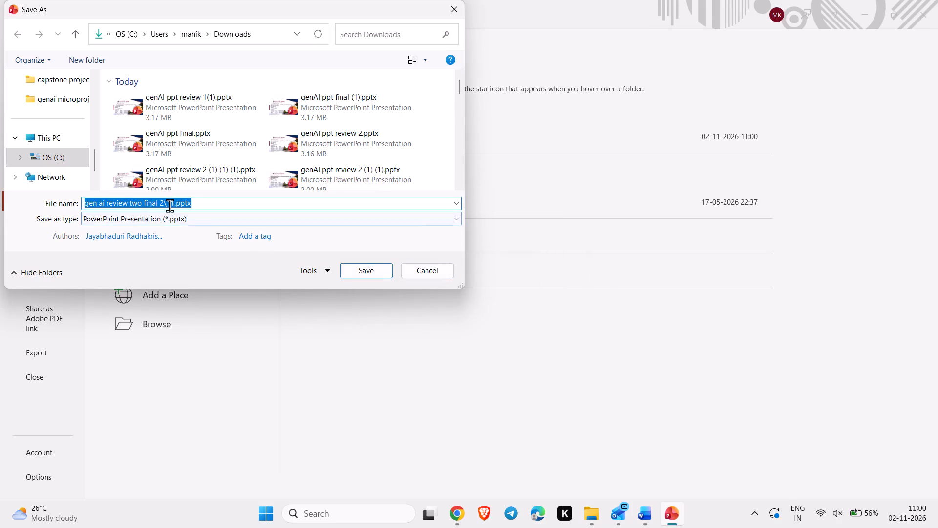
Replace the backslash in the file name with a space so it reads "gen ai review two final 2 11.pptx".
left_click(170, 205)
key("Left")
key("BackSpace")
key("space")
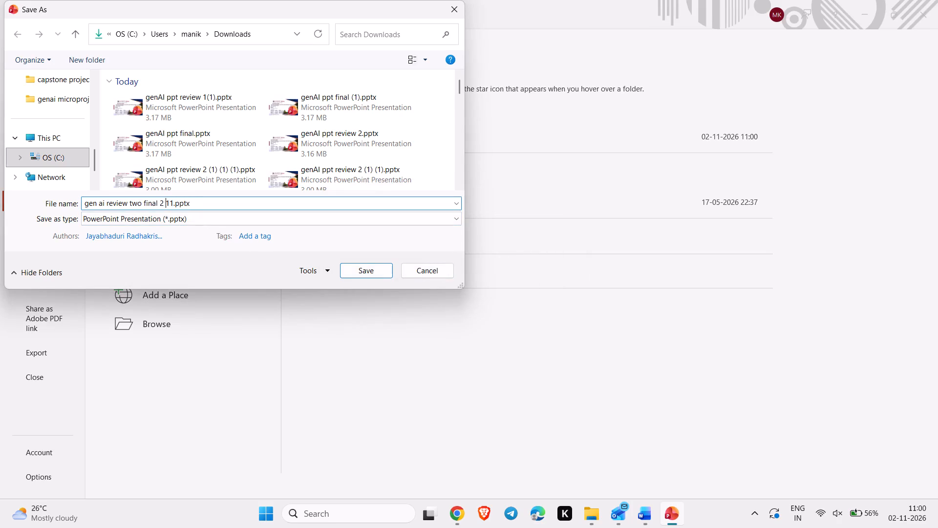
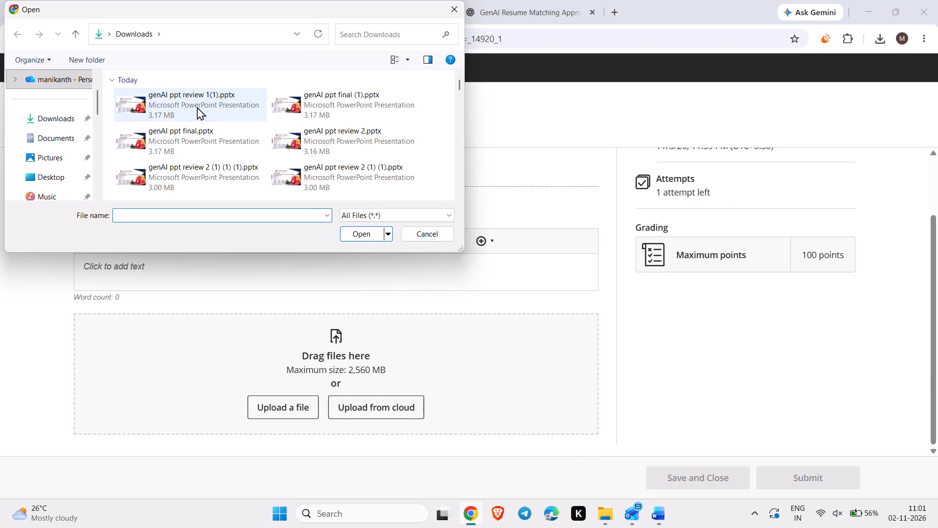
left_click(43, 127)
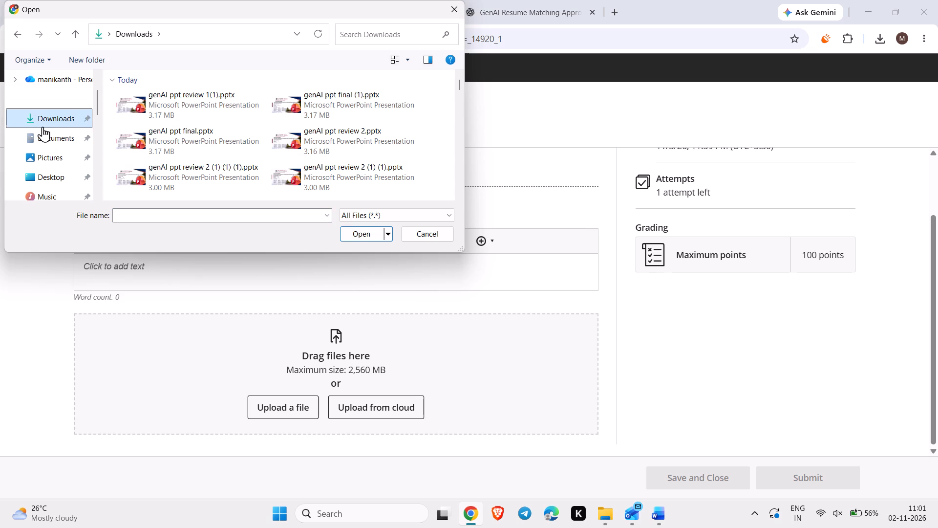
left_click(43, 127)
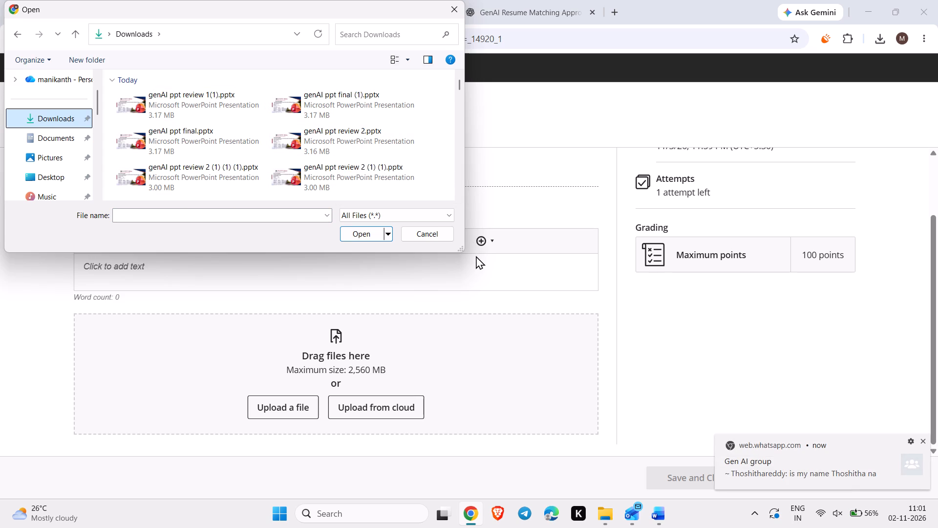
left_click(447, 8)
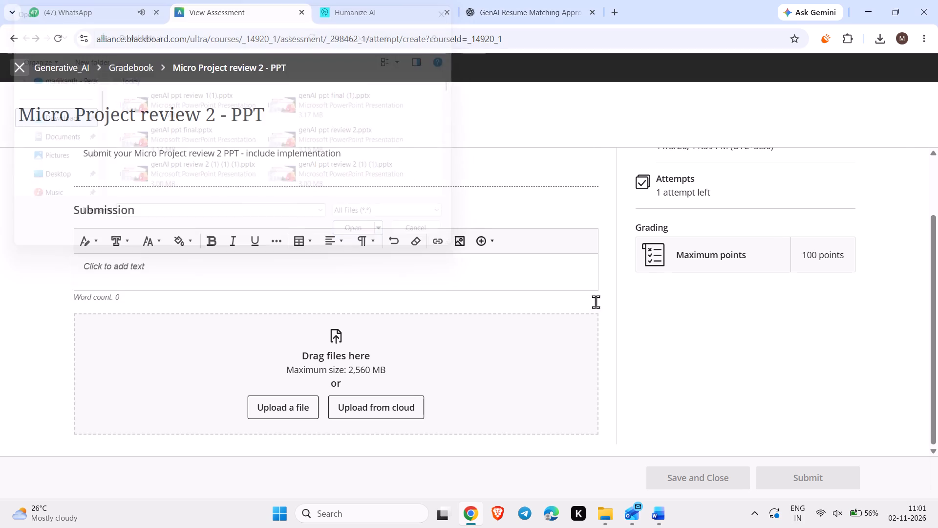
Switch to File Explorer and show the Downloads folder to look for the newly saved copy of the deck.
left_click(601, 503)
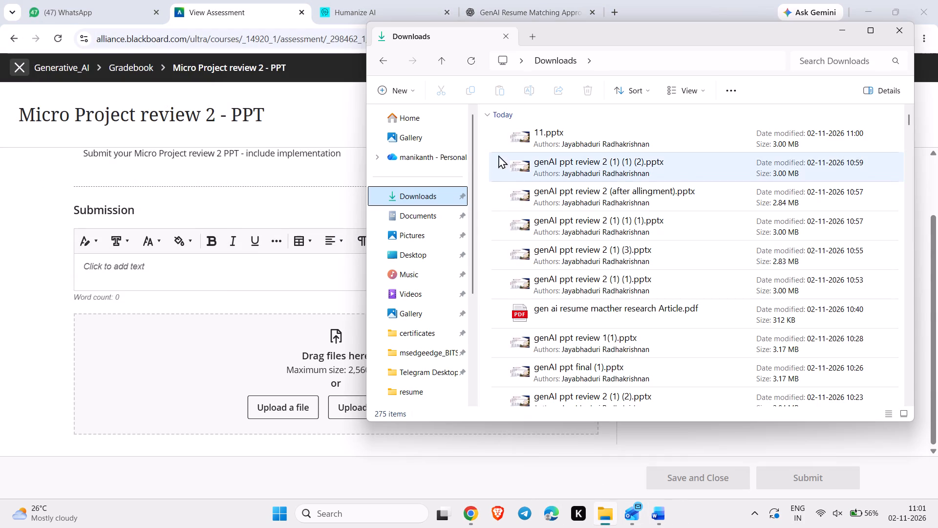
left_click(420, 197)
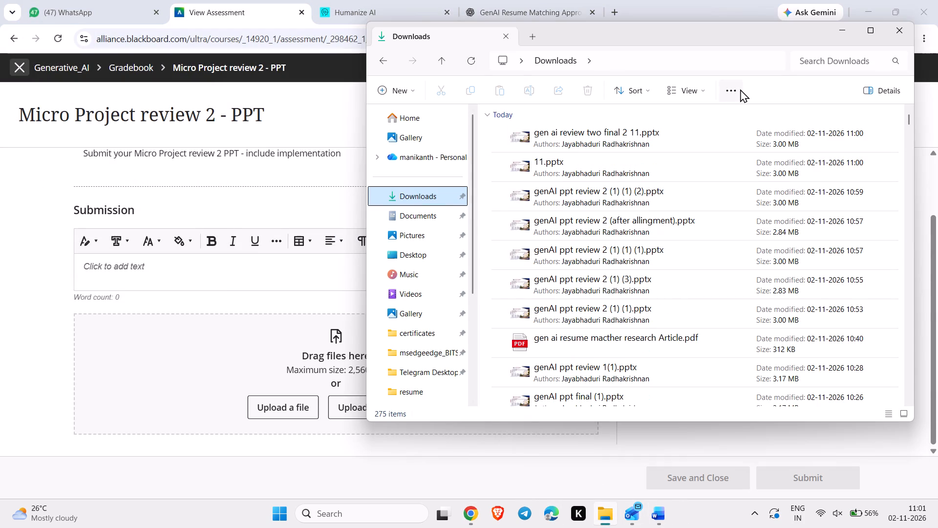
Open the presentation "gen ai review two final 2 11.pptx" from the Downloads folder.
double_click(641, 136)
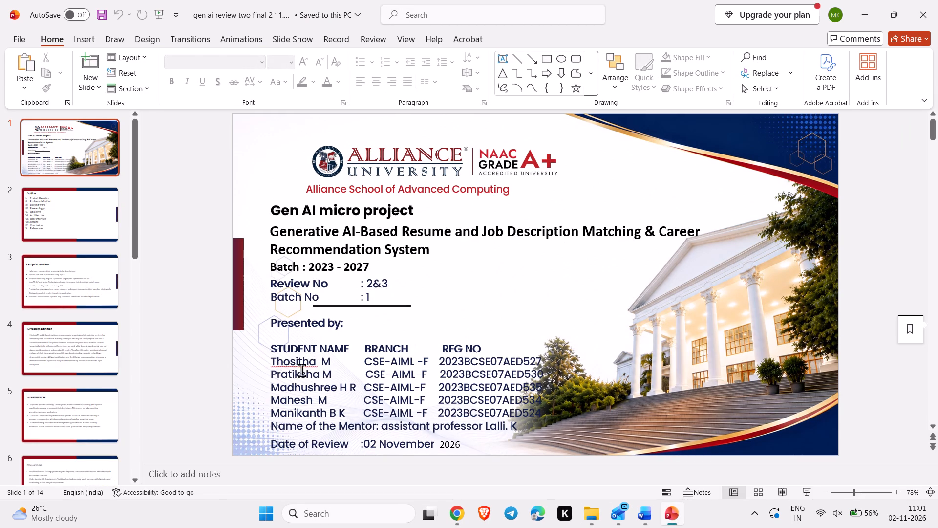
Insert the missing "h" after the second "t"-sound letters' "s" in the first listed student's name on the title slide.
left_click(293, 359)
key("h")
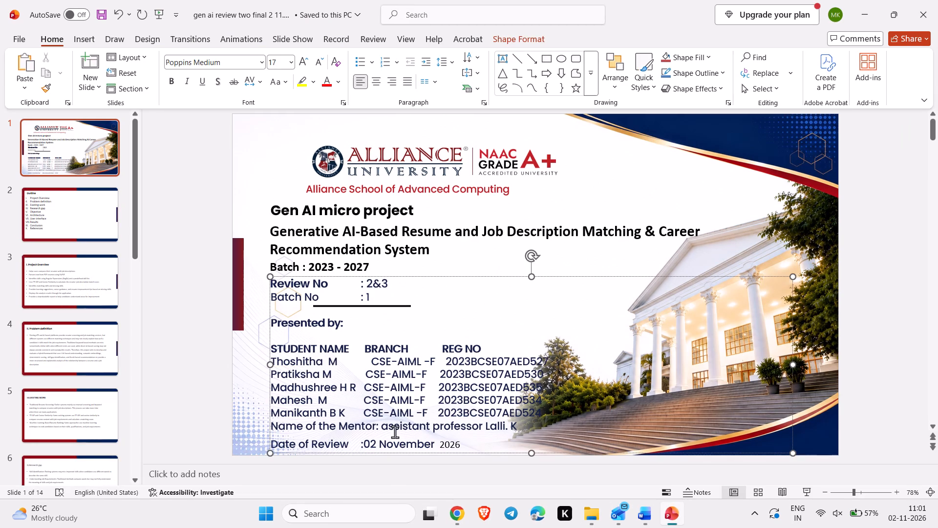
Delete the initial after the fourth student's name on the title slide and add four spaces before that row's registration number.
left_click(330, 397)
key("BackSpace")
key("BackSpace")
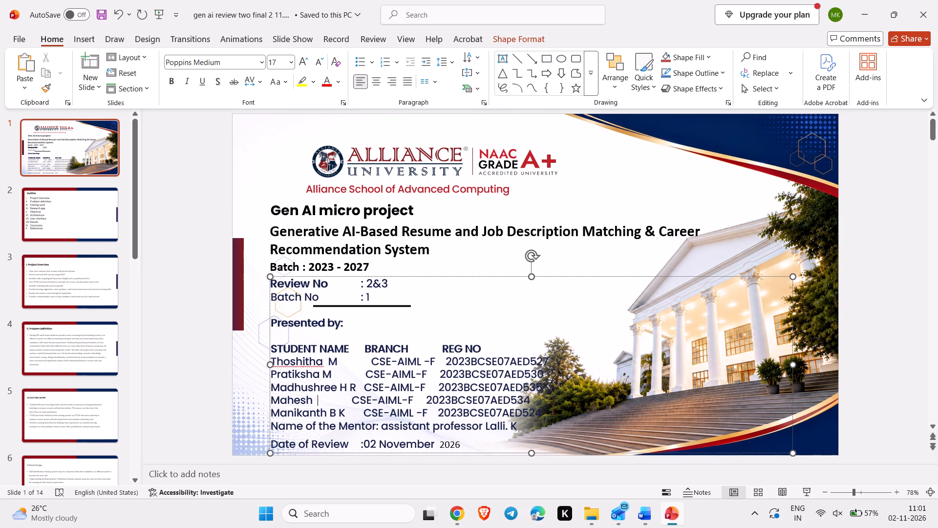
left_click(423, 401)
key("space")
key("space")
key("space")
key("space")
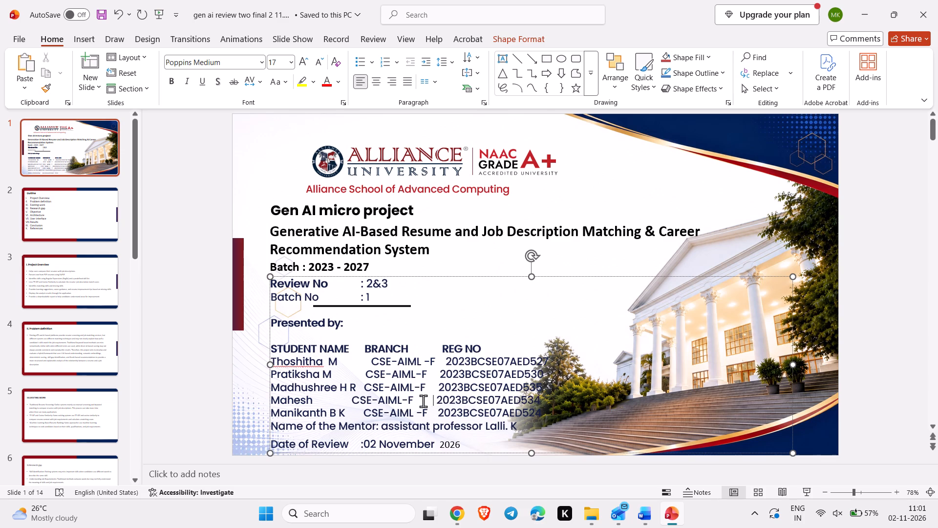
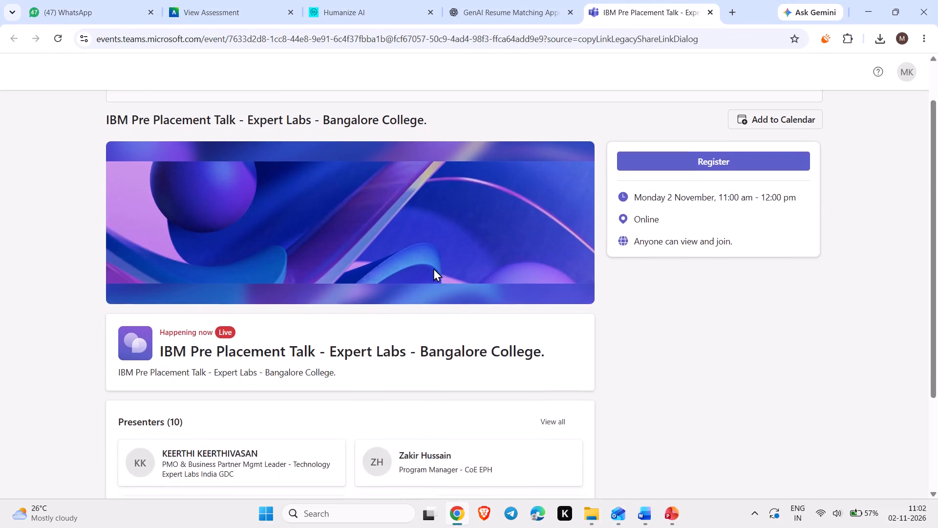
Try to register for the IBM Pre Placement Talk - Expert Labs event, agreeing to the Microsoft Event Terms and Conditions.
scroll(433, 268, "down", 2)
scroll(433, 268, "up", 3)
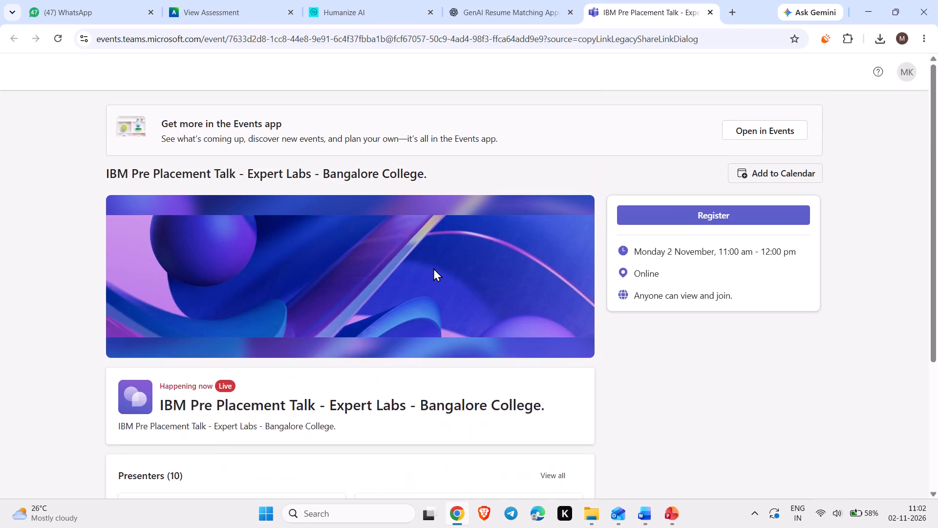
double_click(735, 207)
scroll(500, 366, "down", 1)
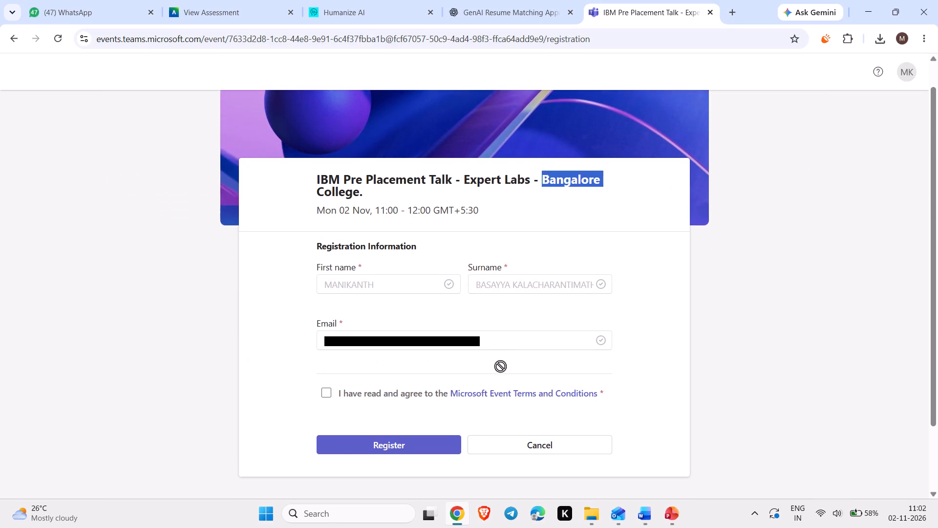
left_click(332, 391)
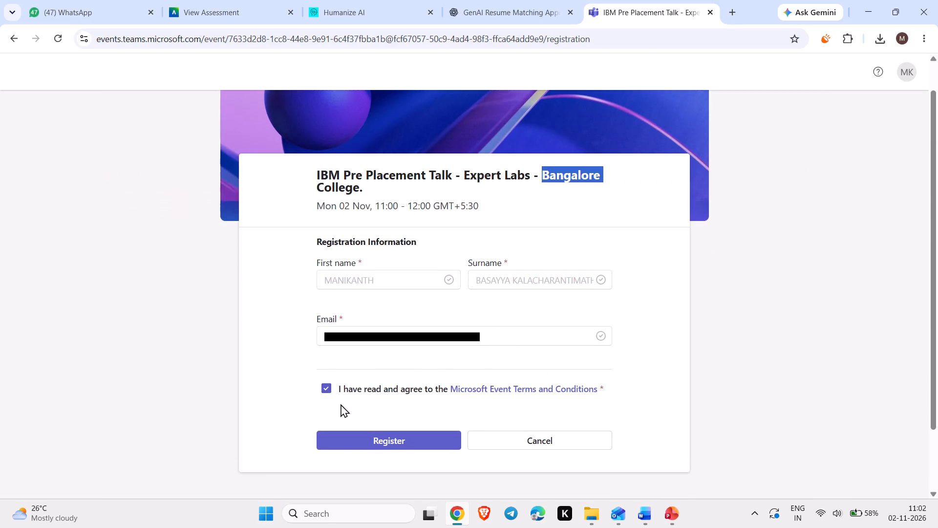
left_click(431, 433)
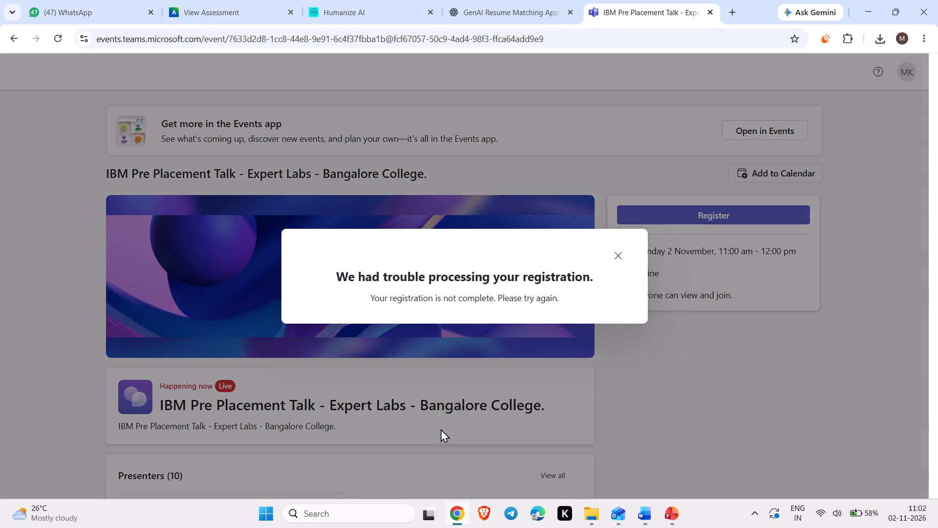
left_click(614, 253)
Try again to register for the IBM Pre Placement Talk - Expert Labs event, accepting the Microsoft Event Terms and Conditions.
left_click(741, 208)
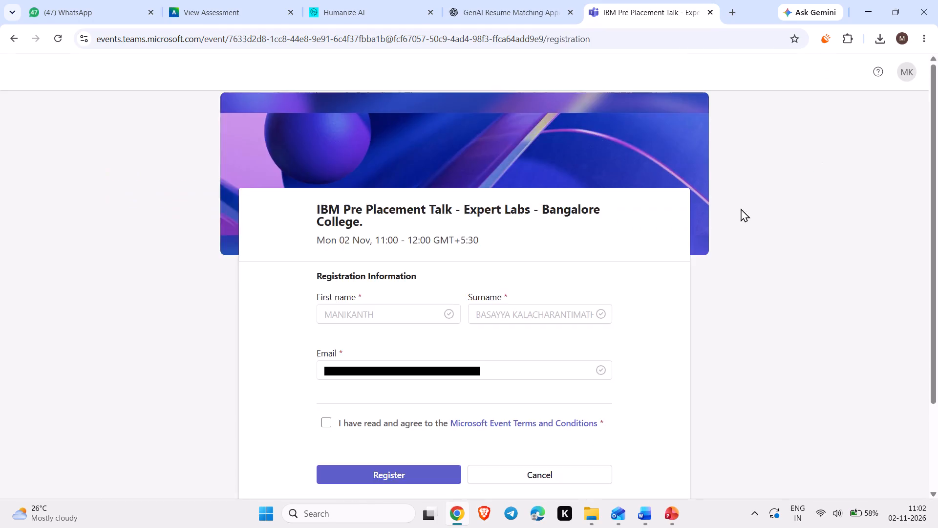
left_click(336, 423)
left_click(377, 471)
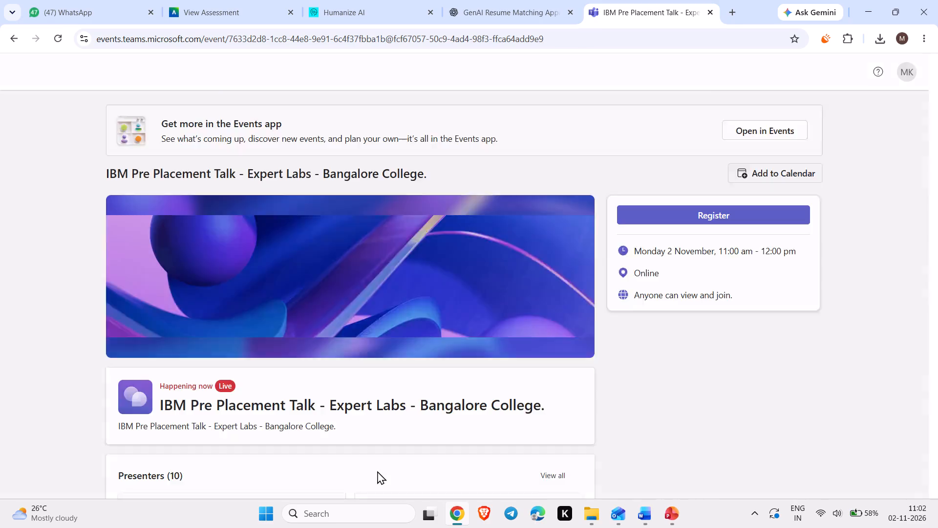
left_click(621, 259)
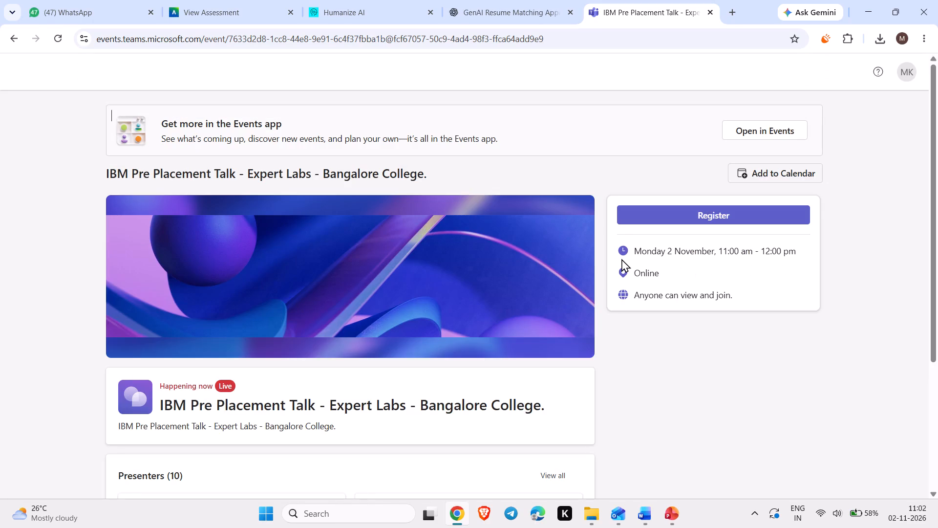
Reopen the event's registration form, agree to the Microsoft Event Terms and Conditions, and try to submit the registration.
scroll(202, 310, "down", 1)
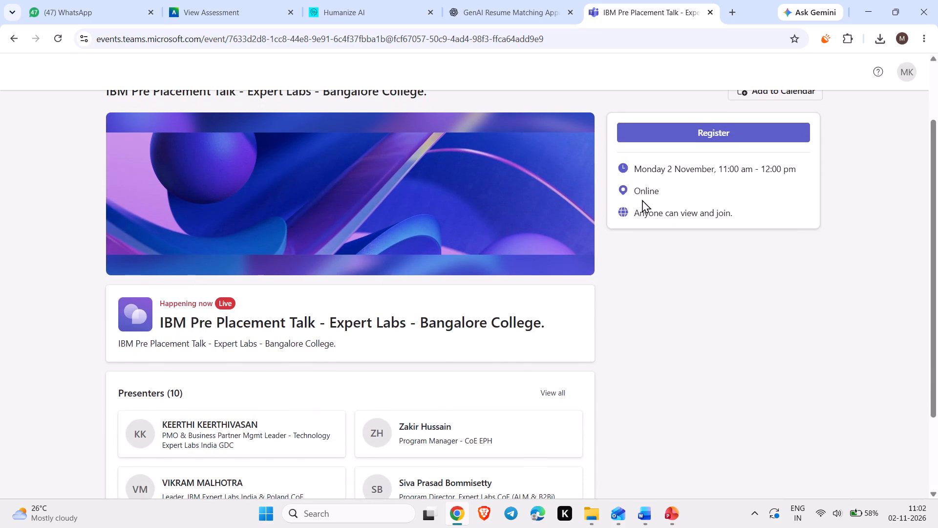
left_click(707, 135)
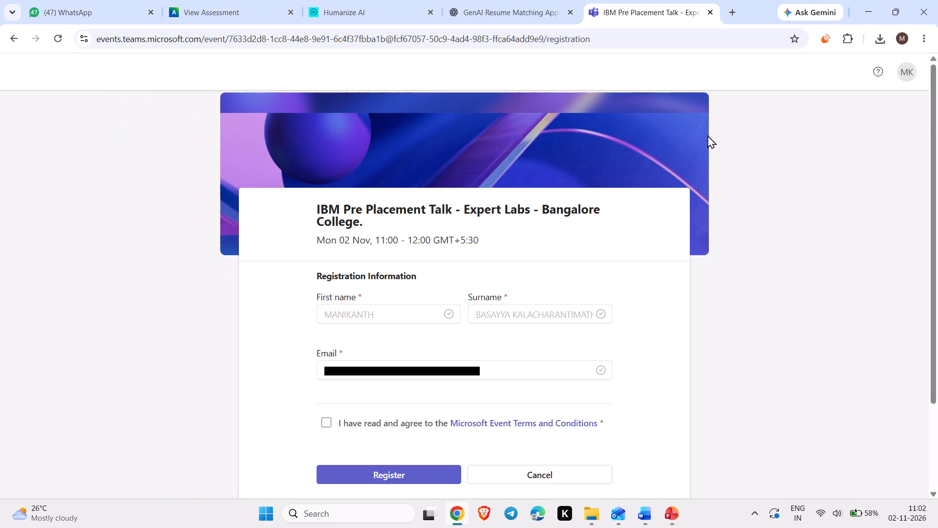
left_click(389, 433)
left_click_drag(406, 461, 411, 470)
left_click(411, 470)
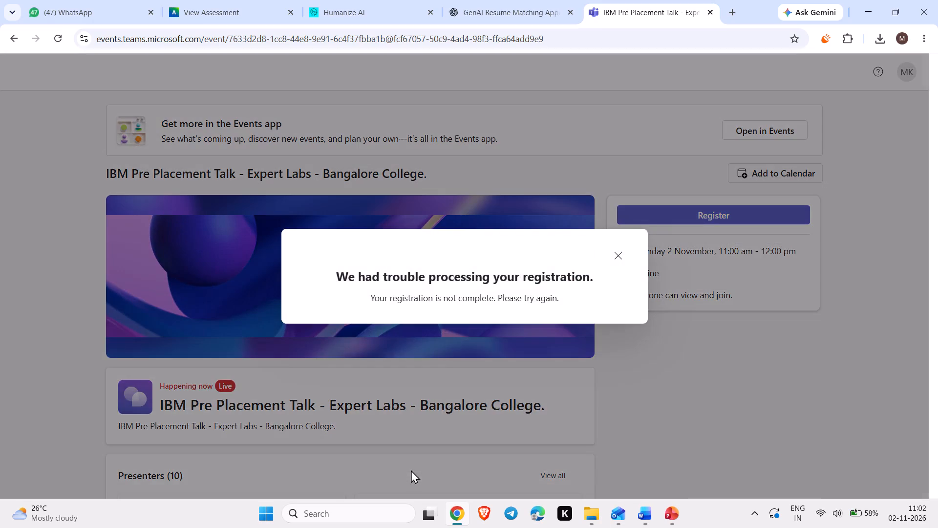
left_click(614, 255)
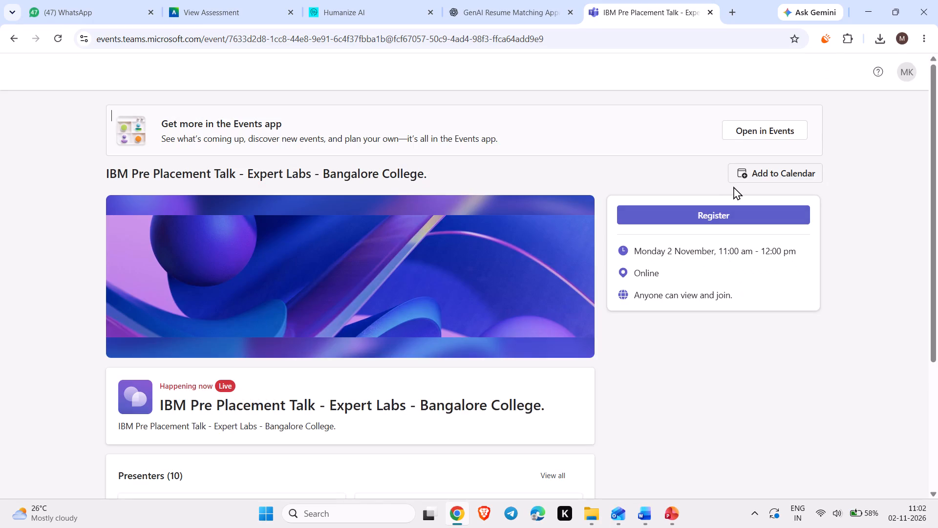
Submit the IBM Pre Placement Talk registration once more with the Microsoft Event Terms and Conditions accepted.
left_click(718, 220)
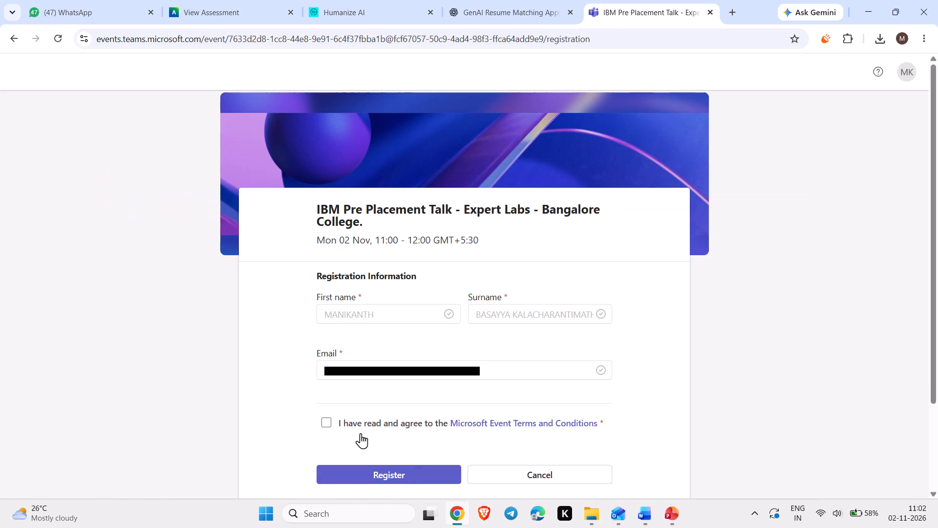
left_click(368, 412)
left_click(397, 470)
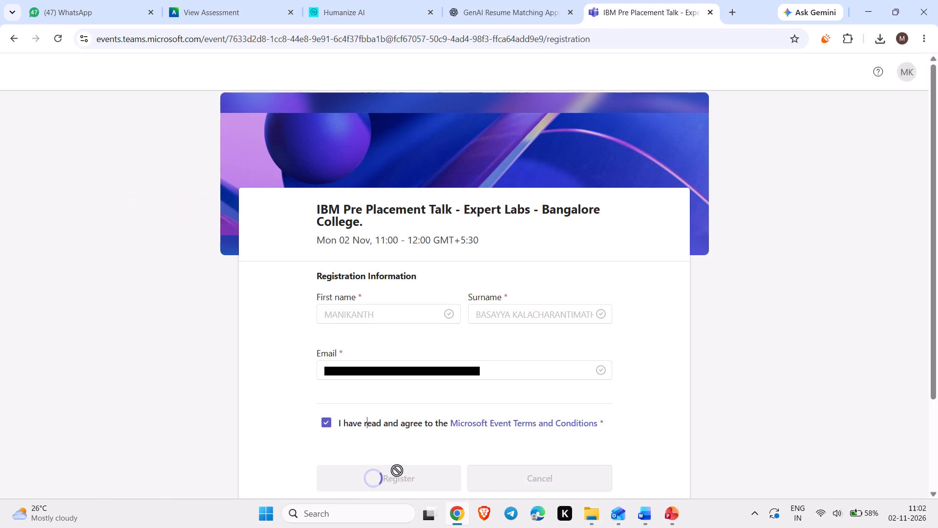